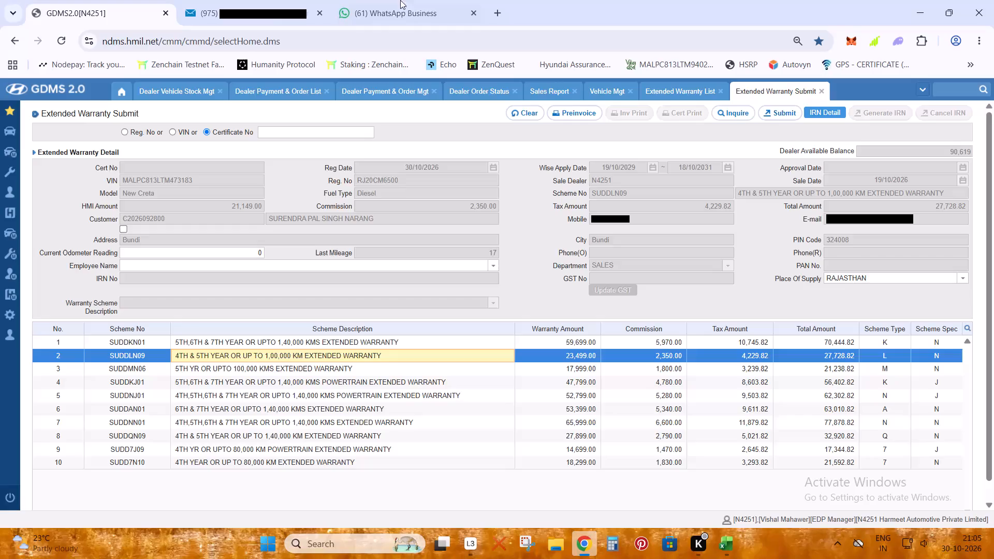
# In Dealer Order Status, set the order start date to 01/10/2026 and search the orders.
pyautogui.click(480, 88)
pyautogui.click(186, 141)
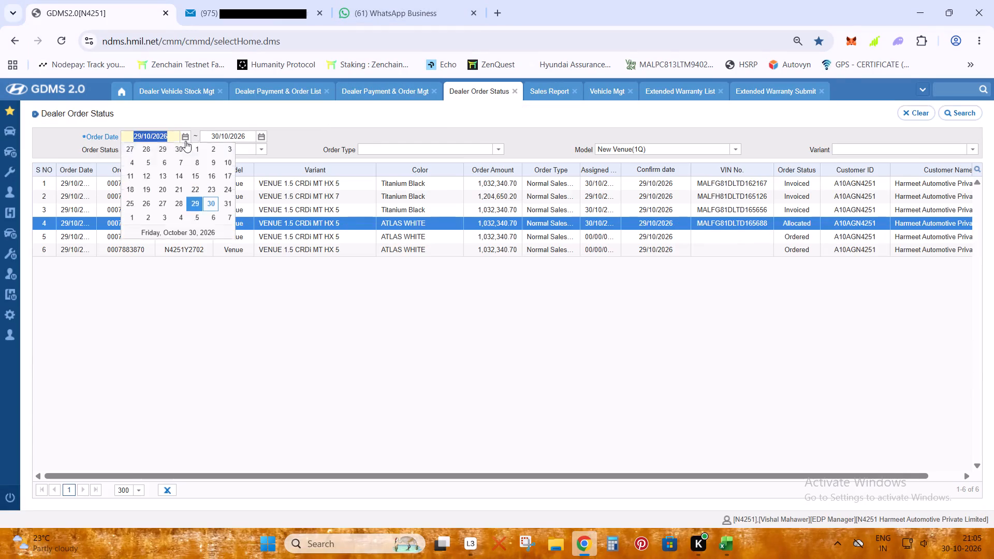
pyautogui.click(196, 171)
pyautogui.click(147, 490)
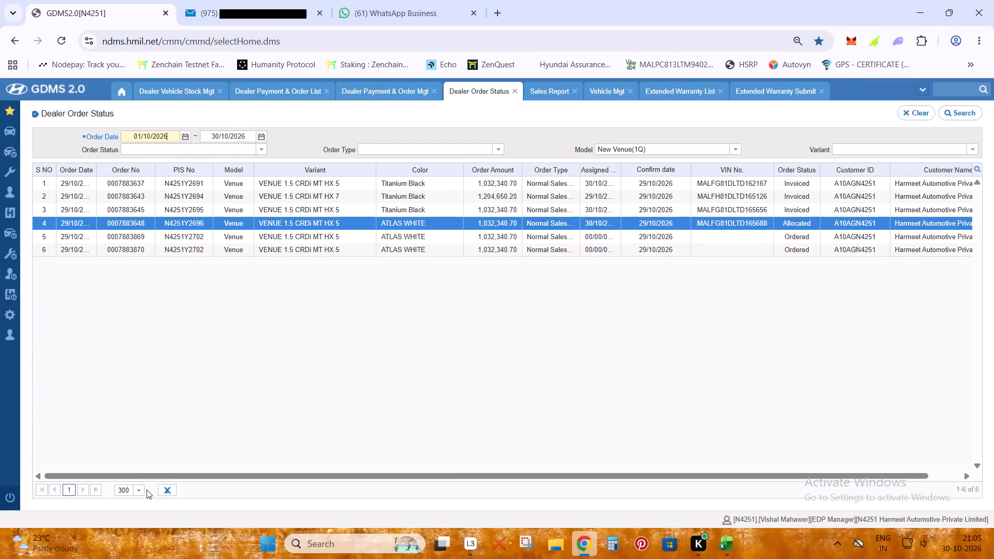
pyautogui.click(961, 101)
pyautogui.click(963, 108)
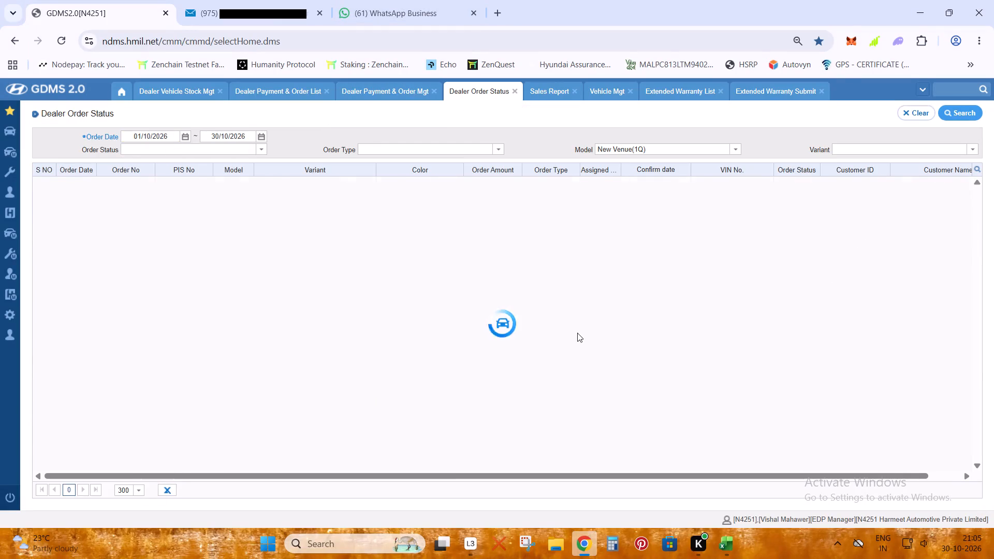
# Clear the Model filter and search the dealer orders again for all models.
pyautogui.scroll(4, 384, 375)
pyautogui.scroll(4, 257, 272)
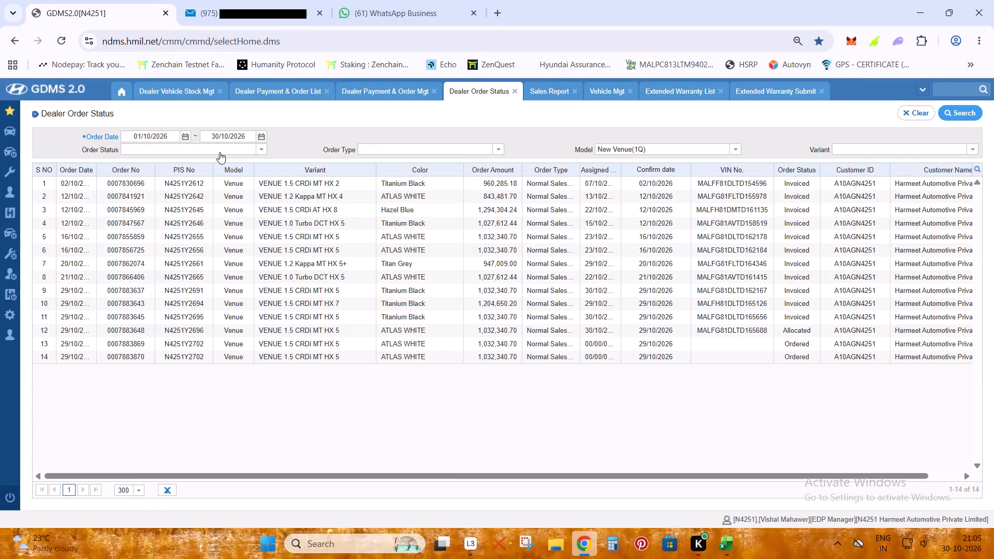
pyautogui.click(668, 153)
pyautogui.scroll(2, 618, 170)
pyautogui.click(615, 160)
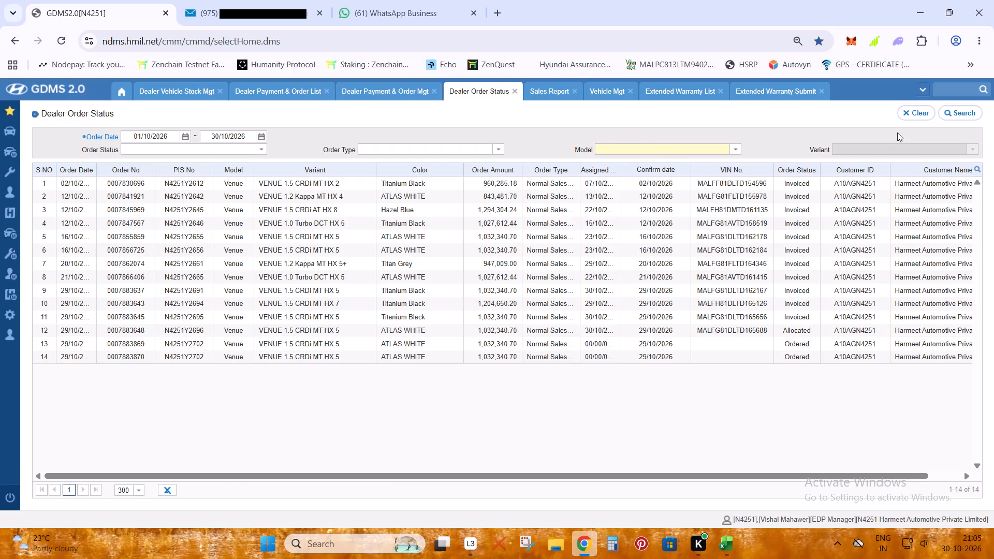
pyautogui.click(942, 117)
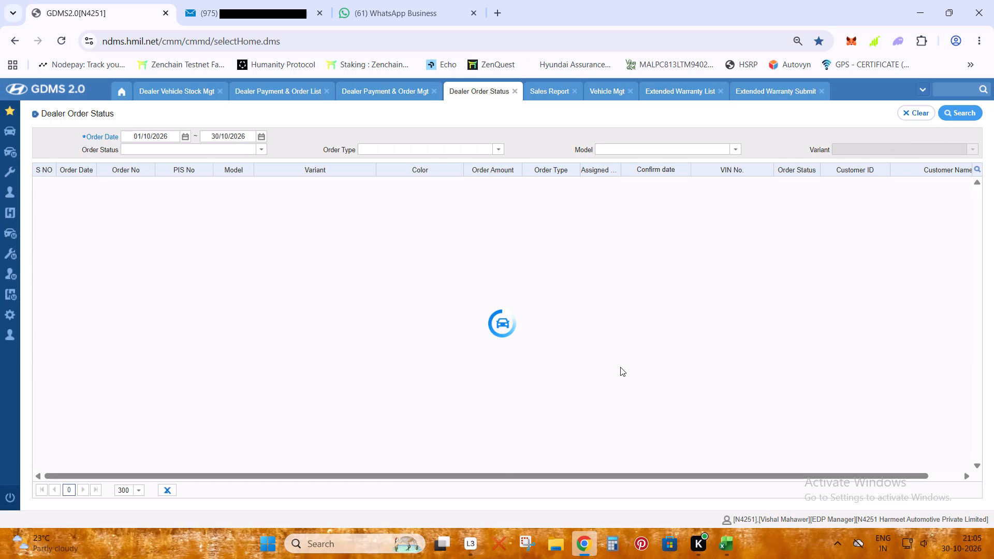
# Export the dealer order list to Excel, open the downloaded workbook and enable editing.
pyautogui.scroll(-1, 620, 367)
pyautogui.scroll(3, 583, 372)
pyautogui.click(165, 493)
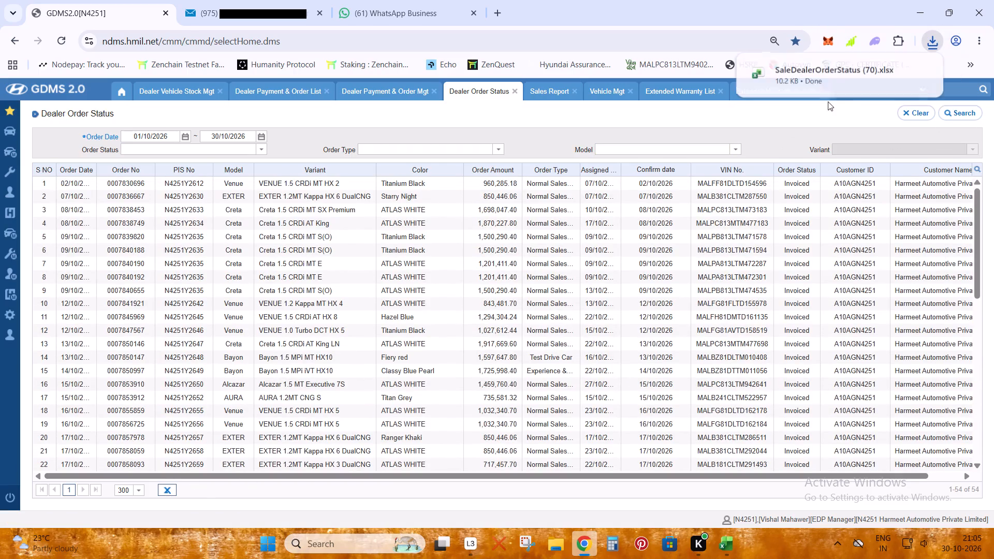
pyautogui.click(806, 83)
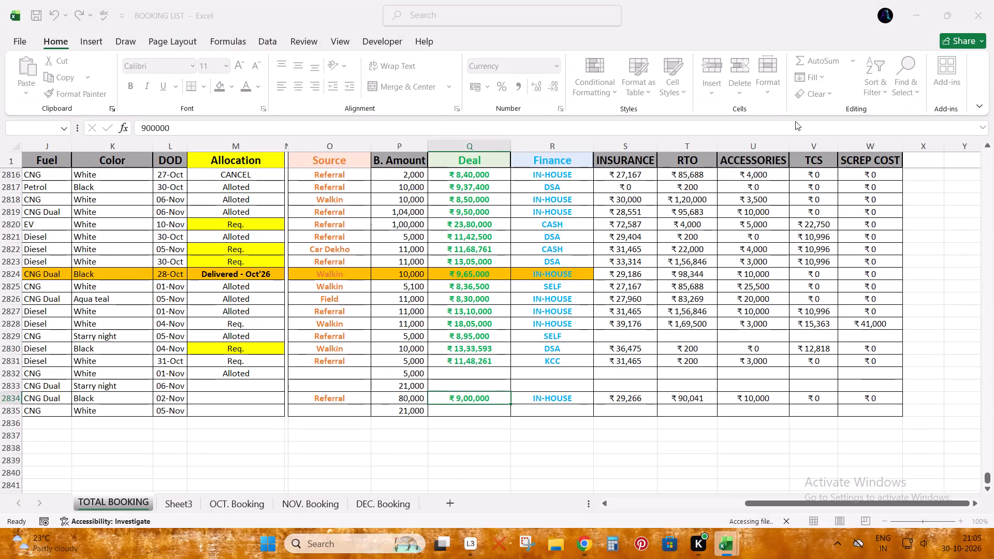
pyautogui.click(525, 59)
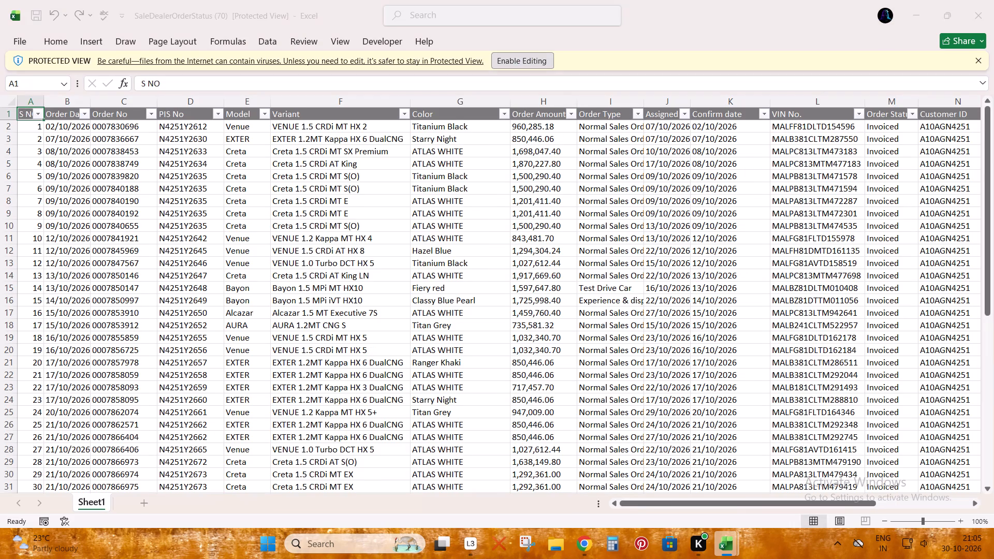
# Remove the filters from the header row of the exported order sheet.
pyautogui.click(888, 157)
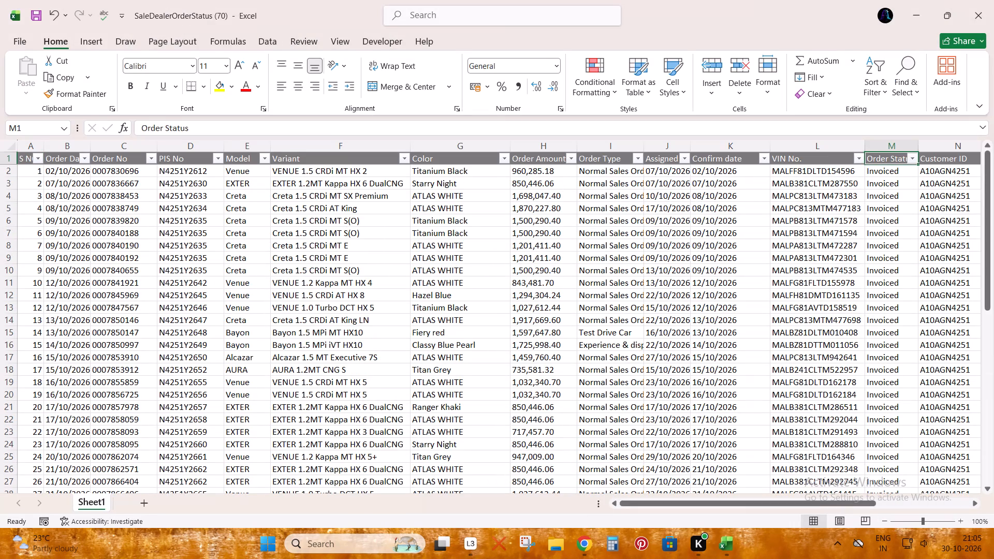
pyautogui.hotkey('ctrl', 'shift', 'l')
# Convert the text values in the Order Amount column, from H2 down, to numbers.
pyautogui.press('Up')
pyautogui.press('Left')
pyautogui.press('Left')
pyautogui.press('Left')
pyautogui.press('Left')
pyautogui.press('Left')
pyautogui.press('Down')
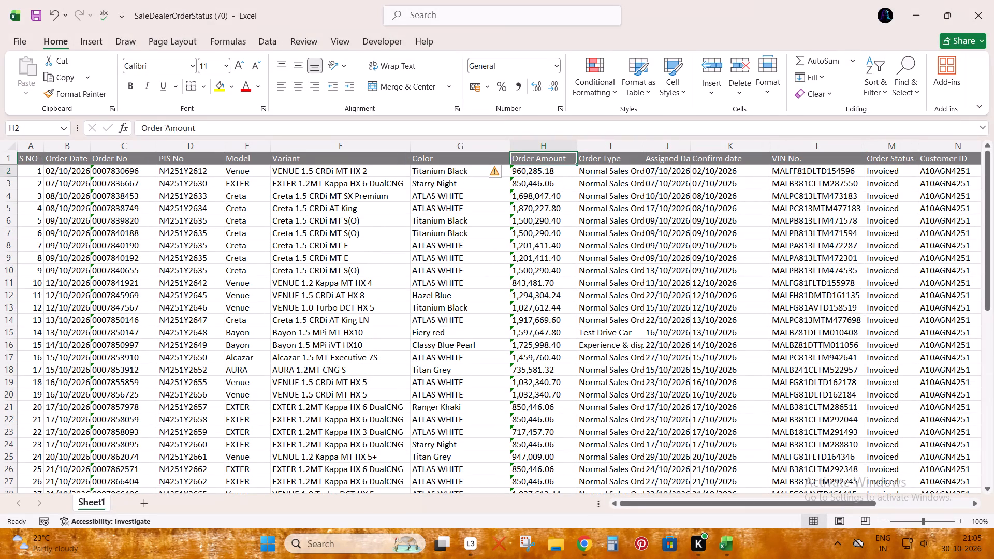
pyautogui.hotkey('ctrl', 'shift', 'Down')
pyautogui.scroll(1, 888, 157)
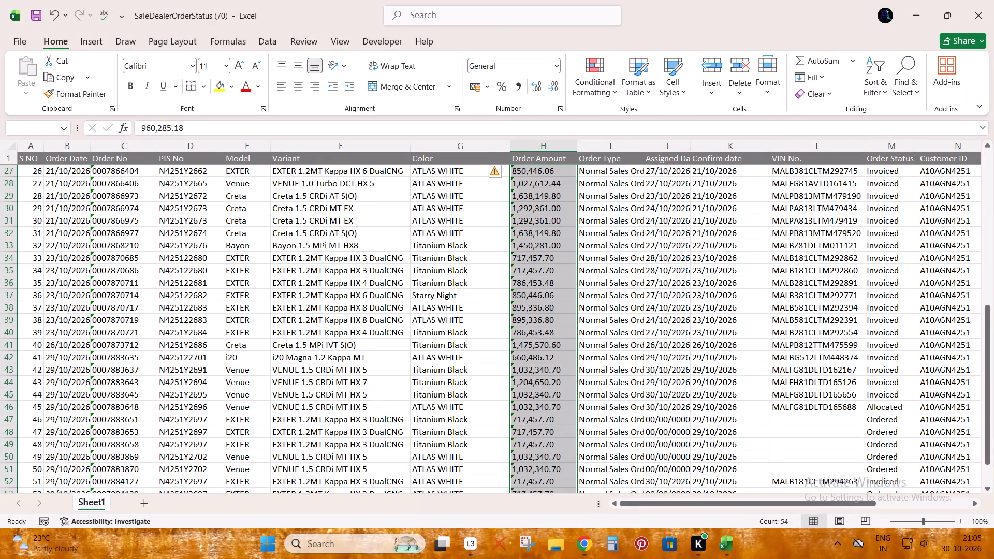
pyautogui.click(498, 176)
pyautogui.click(512, 204)
# Total the order amounts in cell H57 with the formula =SUM(H2:H56).
pyautogui.hotkey('ctrl', 'Up')
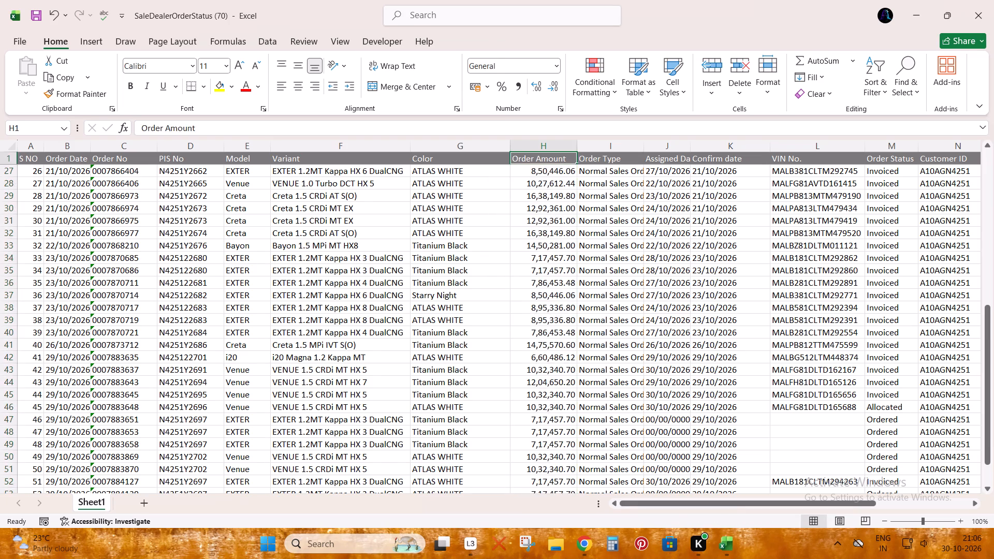
pyautogui.press('Down')
pyautogui.hotkey('ctrl', 'Down')
pyautogui.press('Down')
pyautogui.press('Down')
pyautogui.hotkey('alt', '=')
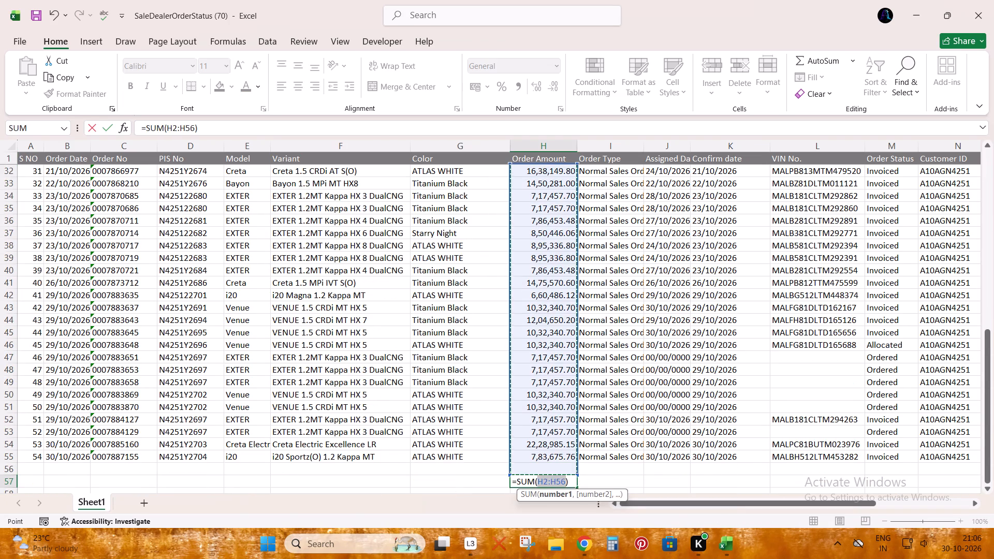
pyautogui.press('Return')
# Replace the sum formula in H57 with its plain value by copying and pasting it as values.
pyautogui.press('Up')
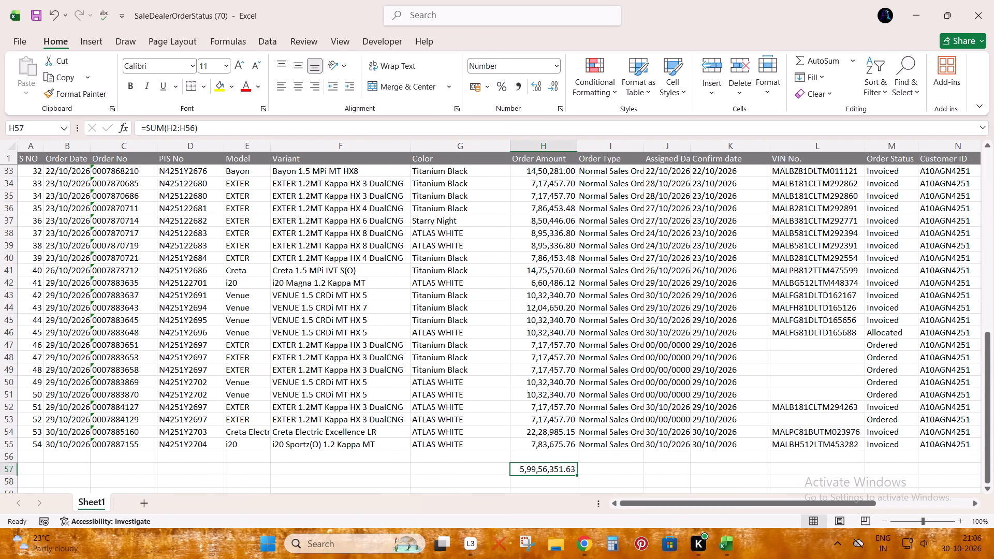
pyautogui.hotkey('ctrl', 'c')
pyautogui.hotkey('ctrl', 'v')
pyautogui.press('Down')
pyautogui.press('Down')
pyautogui.press('Return')
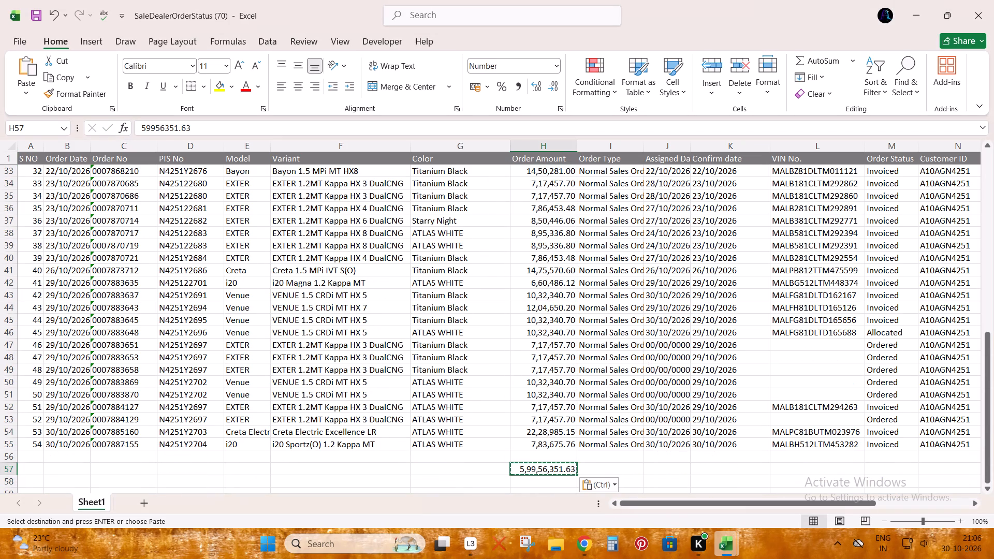
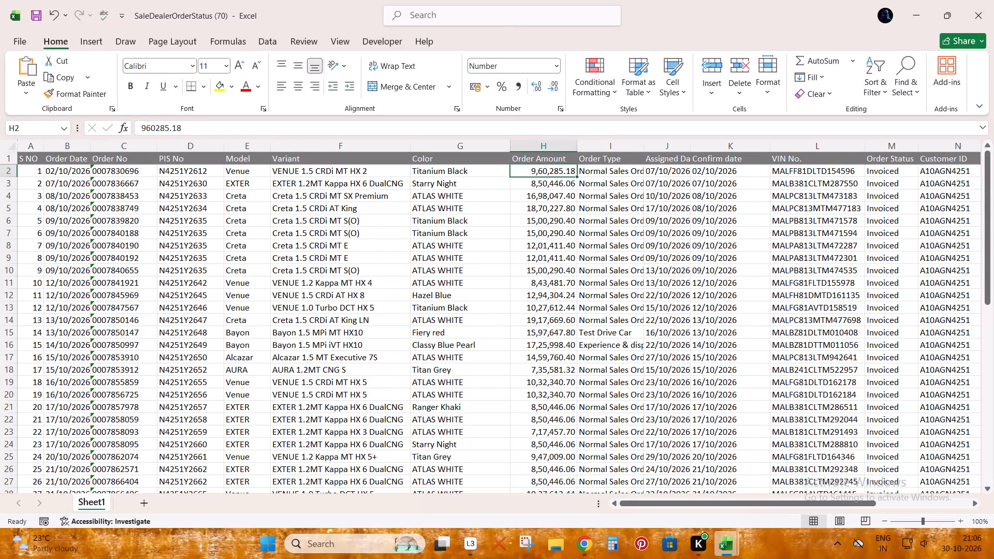
# Select the order amounts from H2 to H55 to check their sum against the calculated total.
pyautogui.hotkey('ctrl', 'shift', 'Down')
pyautogui.hotkey('shift', 'Up')
pyautogui.hotkey('shift', 'Down')
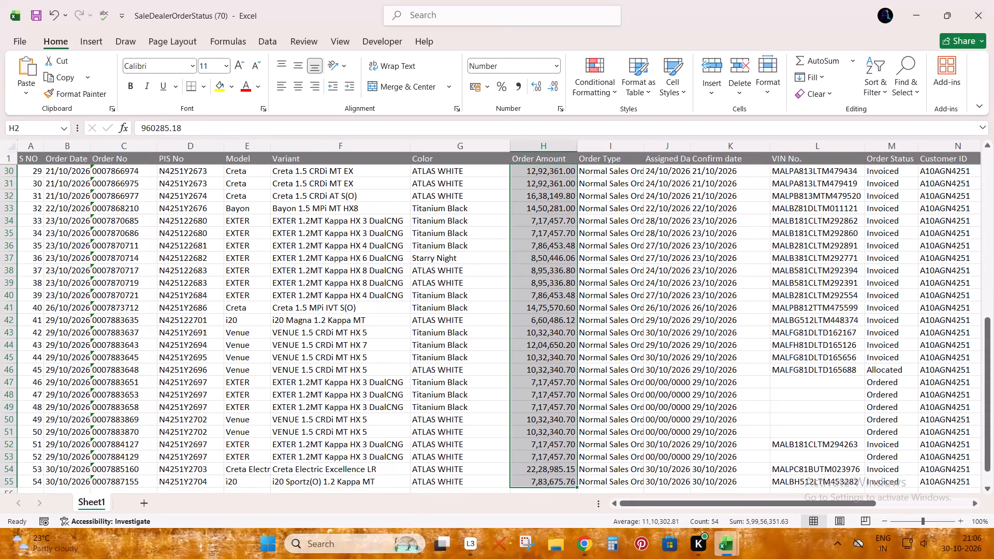
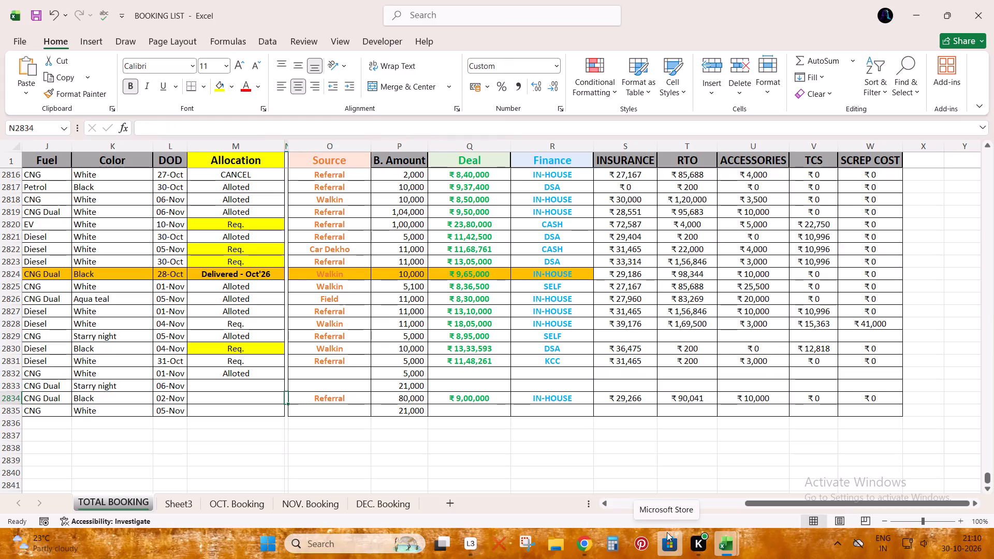
# Review the row 2834 booking's entries from the booking amount through TCS in the TOTAL BOOKING sheet.
pyautogui.press('Right')
pyautogui.press('Right')
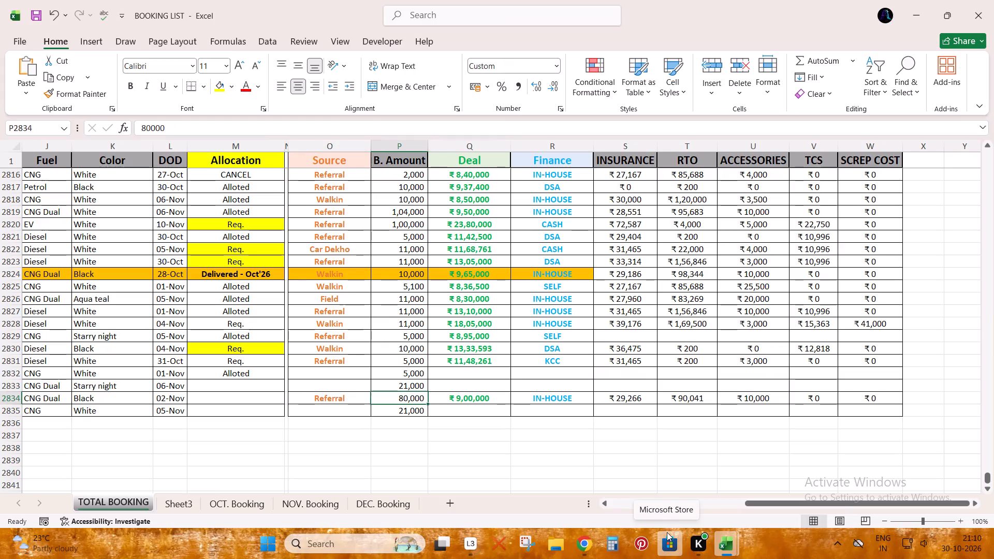
pyautogui.press('Right')
pyautogui.press('Right')
pyautogui.press('Right')
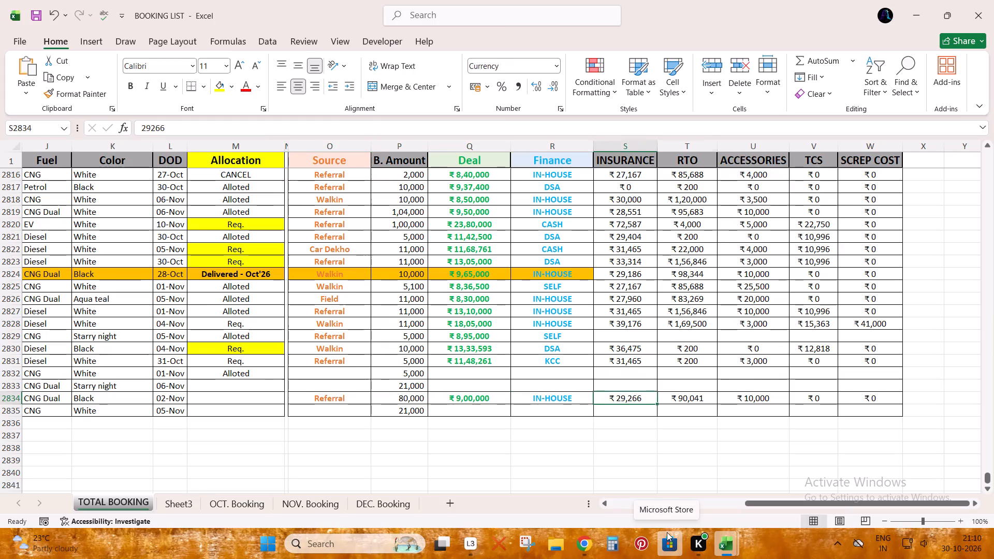
pyautogui.press('Right')
pyautogui.press('Right')
pyautogui.press('Right')
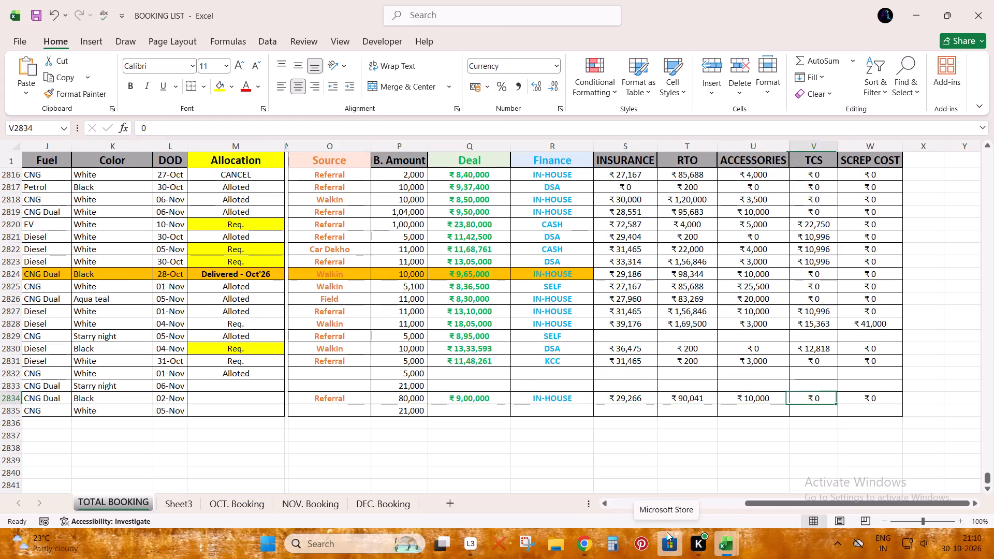
# Set the customer name in row 2834 to the Automatic font colour and save the workbook.
pyautogui.press('Left')
pyautogui.press('Left')
pyautogui.press('Left')
pyautogui.press('Left')
pyautogui.press('Left')
pyautogui.press('Left')
pyautogui.press('Left')
pyautogui.press('Left')
pyautogui.press('Left')
pyautogui.press('Left')
pyautogui.press('Left')
pyautogui.press('Left')
pyautogui.press('Left')
pyautogui.press('Left')
pyautogui.press('Left')
pyautogui.press('Left')
pyautogui.press('Left')
pyautogui.press('Left')
pyautogui.press('Left')
pyautogui.press('Left')
pyautogui.press('Right')
pyautogui.press('Right')
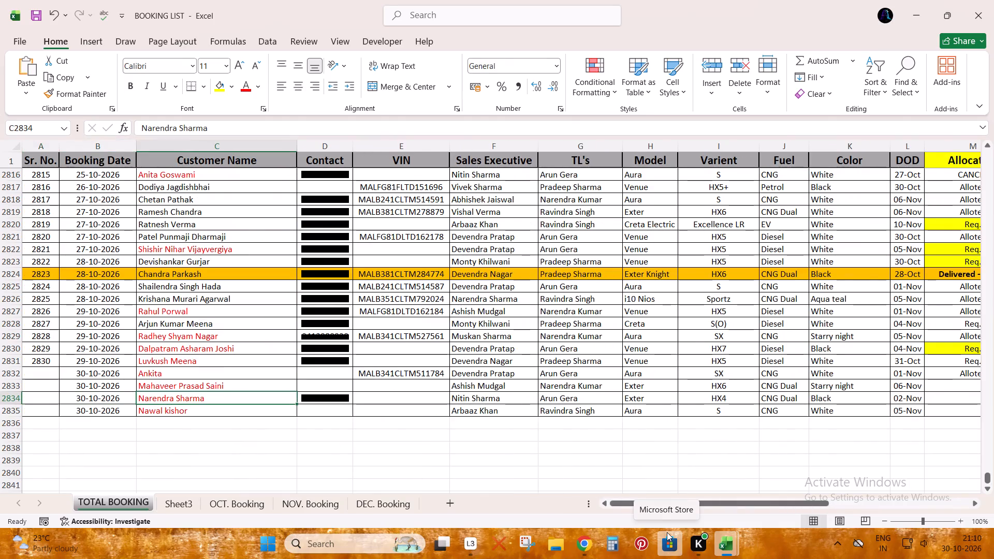
pyautogui.click(259, 82)
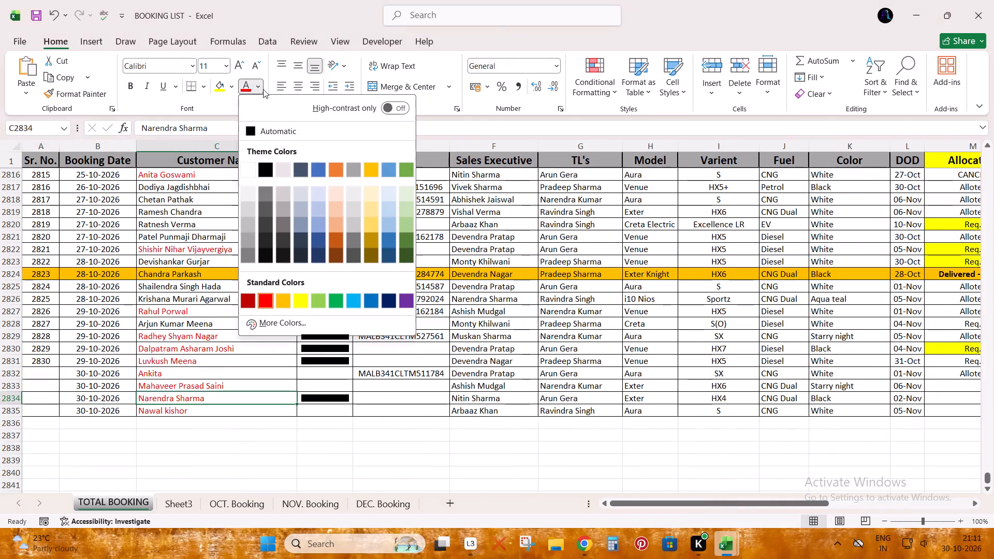
pyautogui.click(301, 139)
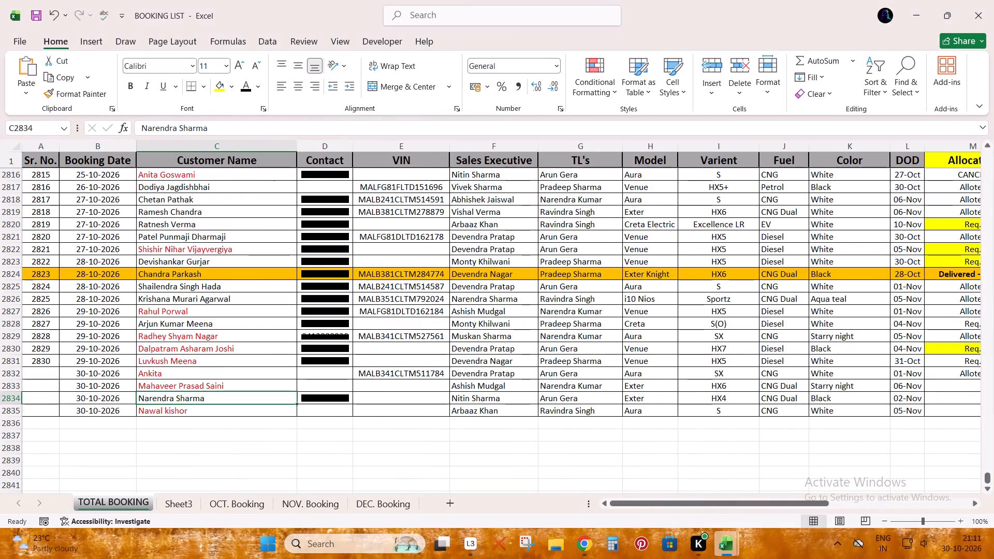
pyautogui.click(34, 13)
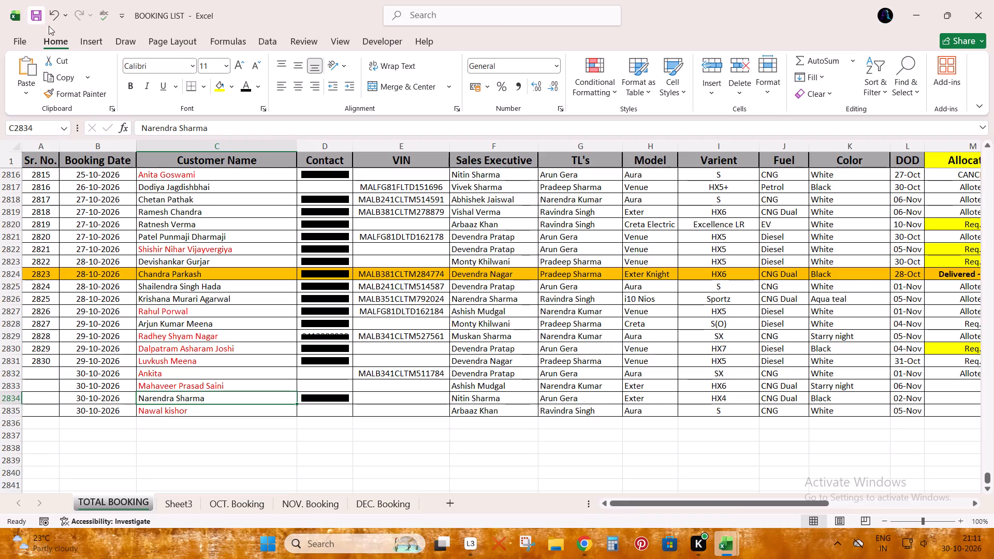
# Review the row 2830 booking's entries from the customer name through deal, finance, insurance, RTO, accessories and TCS.
pyautogui.click(202, 346)
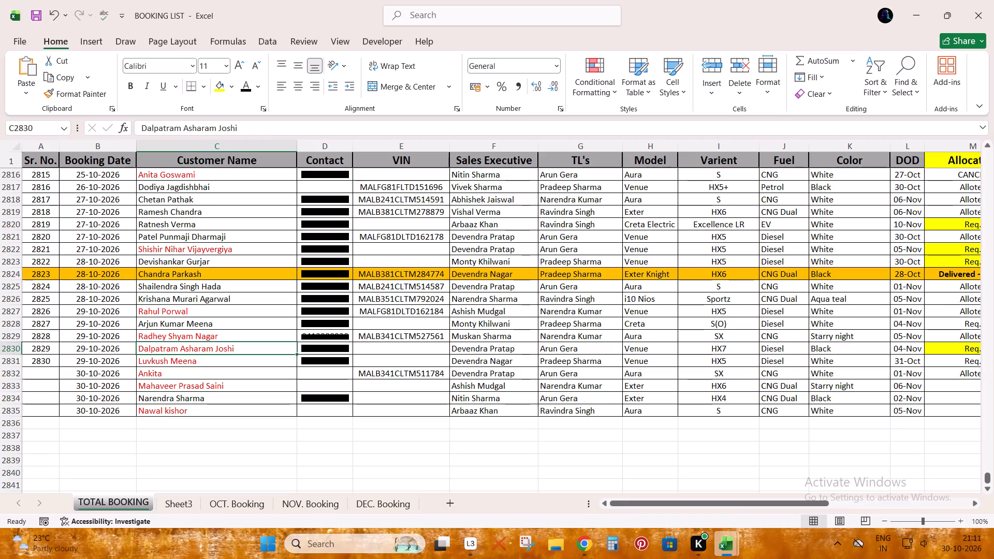
pyautogui.press('Right')
pyautogui.press('Right')
pyautogui.press('Right')
pyautogui.press('Right')
pyautogui.press('Right')
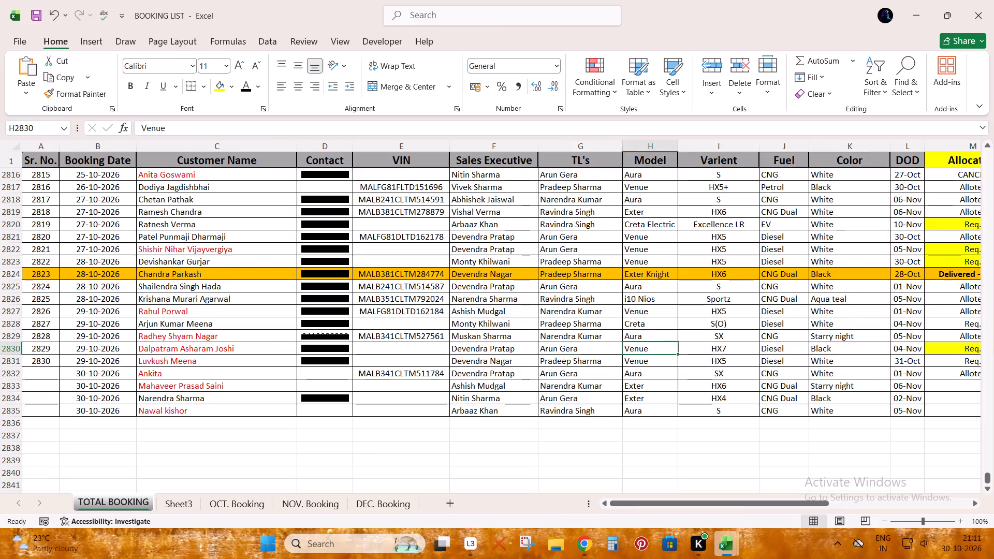
pyautogui.press('Right')
pyautogui.press('Right')
pyautogui.press('Right')
pyautogui.press('Right')
pyautogui.press('Right')
pyautogui.press('Right')
pyautogui.press('Right')
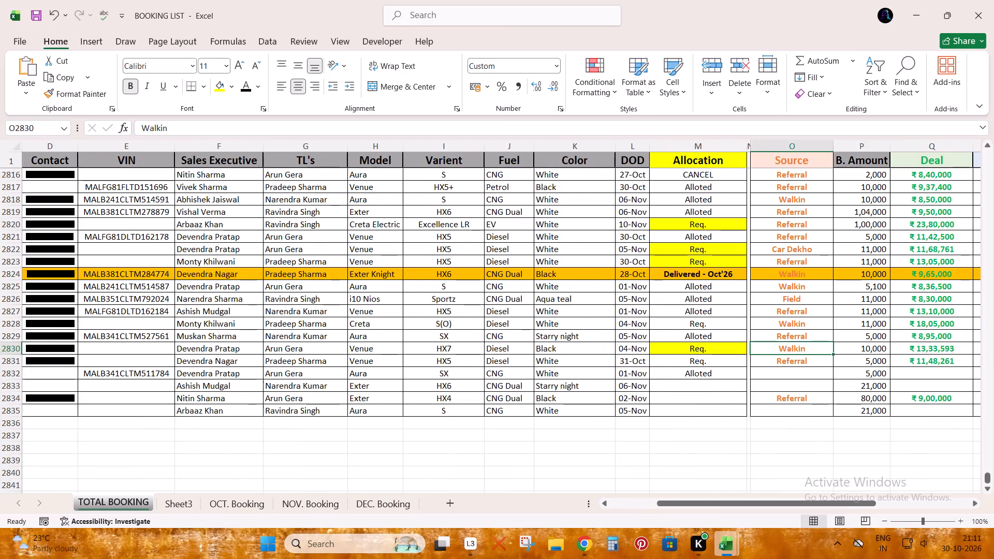
pyautogui.press('Right')
pyautogui.press('Right')
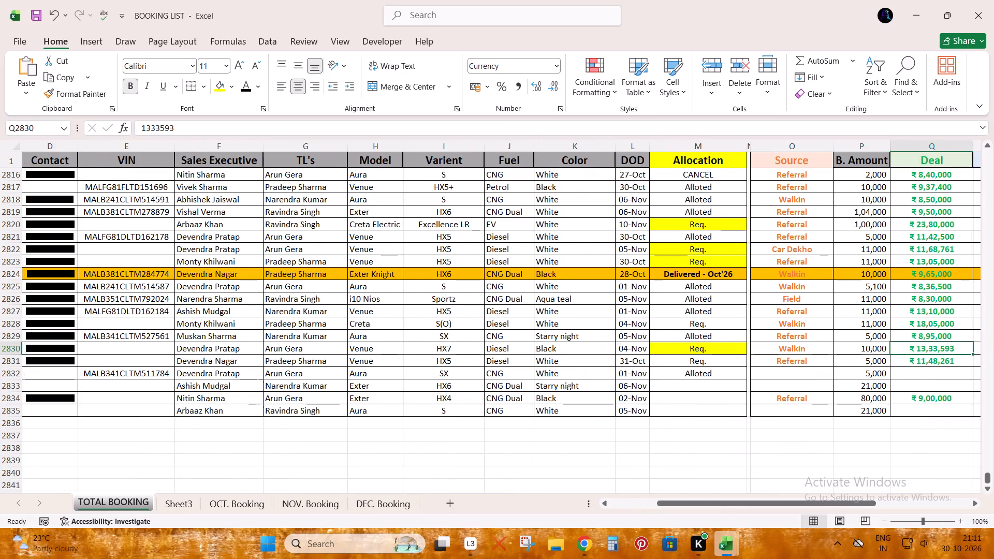
pyautogui.press('Right')
pyautogui.press('Right')
pyautogui.press('Left')
pyautogui.press('Left')
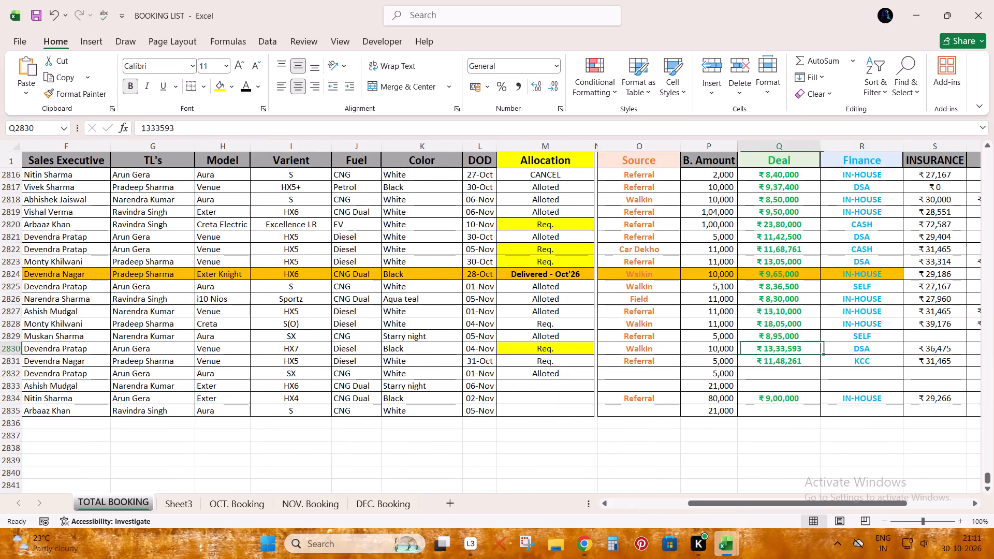
pyautogui.press('Right')
pyautogui.press('Right')
pyautogui.press('Right')
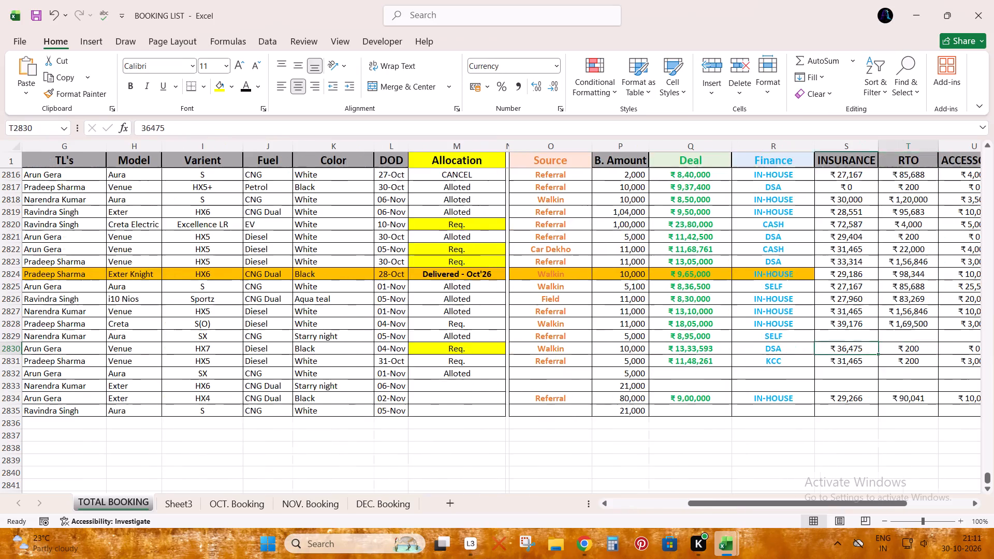
pyautogui.press('Right')
pyautogui.press('Right')
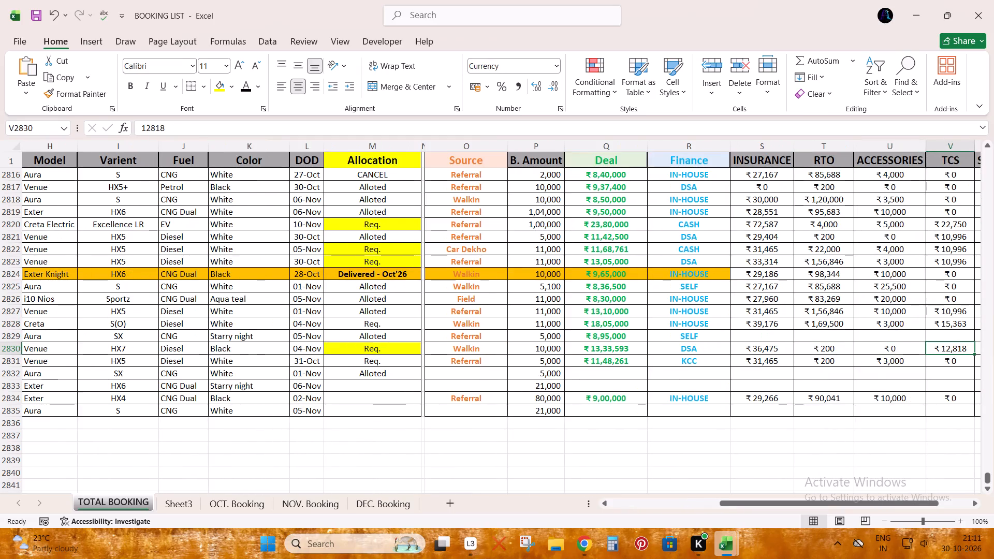
# Set the customer name in row 2830 to the black Automatic font colour.
pyautogui.press('Left')
pyautogui.press('Left')
pyautogui.press('Left')
pyautogui.press('Left')
pyautogui.press('Left')
pyautogui.press('Left')
pyautogui.press('Left')
pyautogui.press('Left')
pyautogui.press('Left')
pyautogui.press('Left')
pyautogui.press('Left')
pyautogui.press('Left')
pyautogui.press('Left')
pyautogui.press('Left')
pyautogui.press('Left')
pyautogui.press('Left')
pyautogui.press('Left')
pyautogui.press('Left')
pyautogui.press('Left')
pyautogui.press('Left')
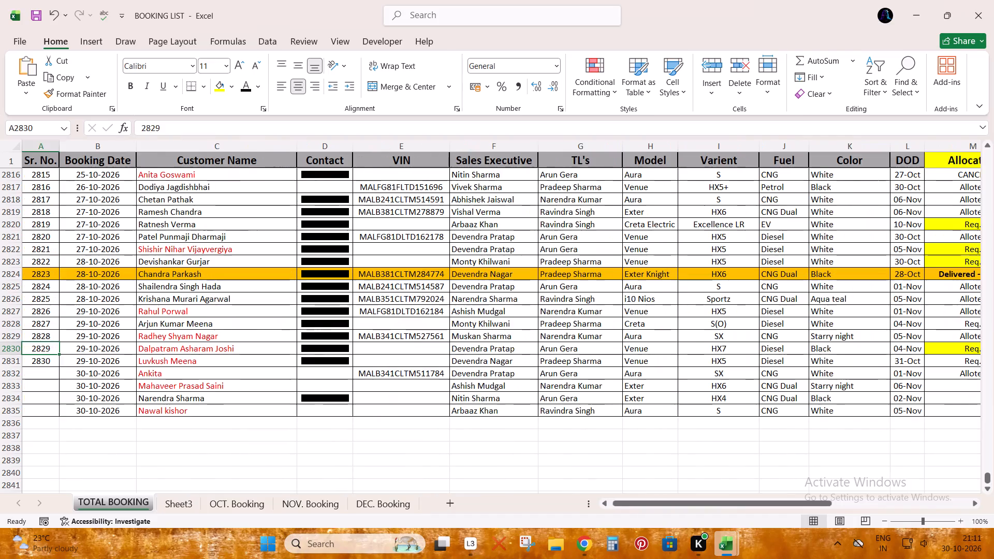
pyautogui.press('Right')
pyautogui.press('Right')
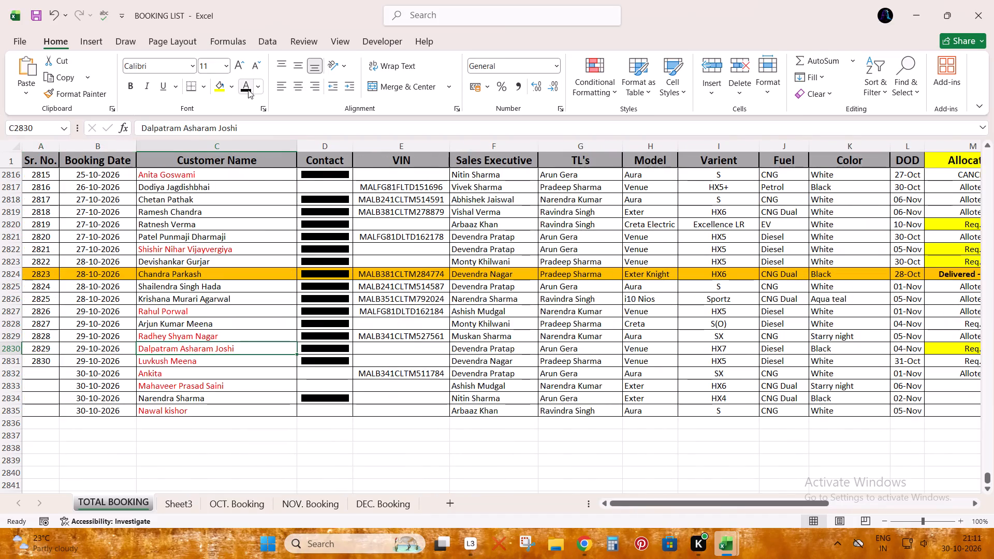
pyautogui.click(248, 88)
# Look through the customer names from row 2830 up to row 2809.
pyautogui.press('Up')
pyautogui.press('Up')
pyautogui.press('Up')
pyautogui.press('Up')
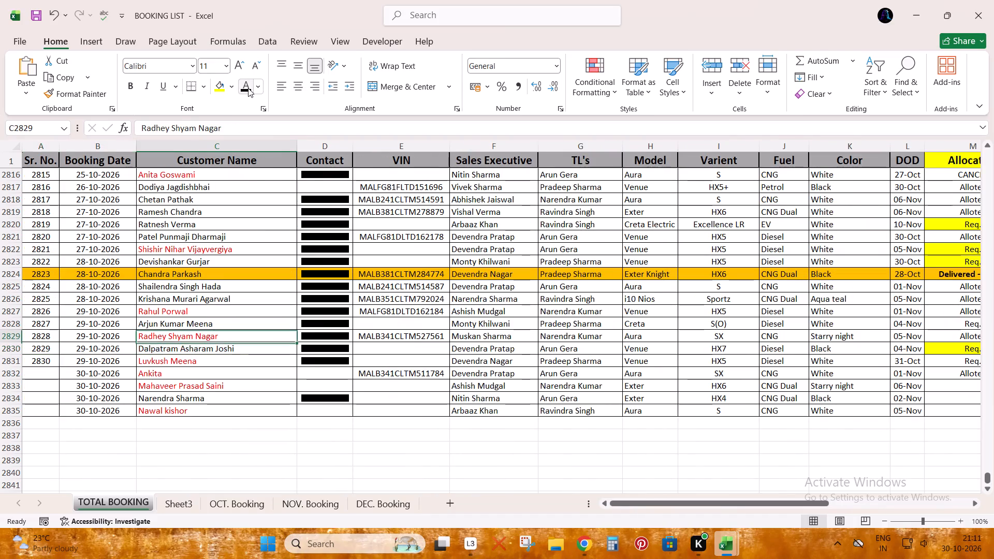
pyautogui.press('Up')
pyautogui.press('Up')
pyautogui.press('Up')
pyautogui.press('Up')
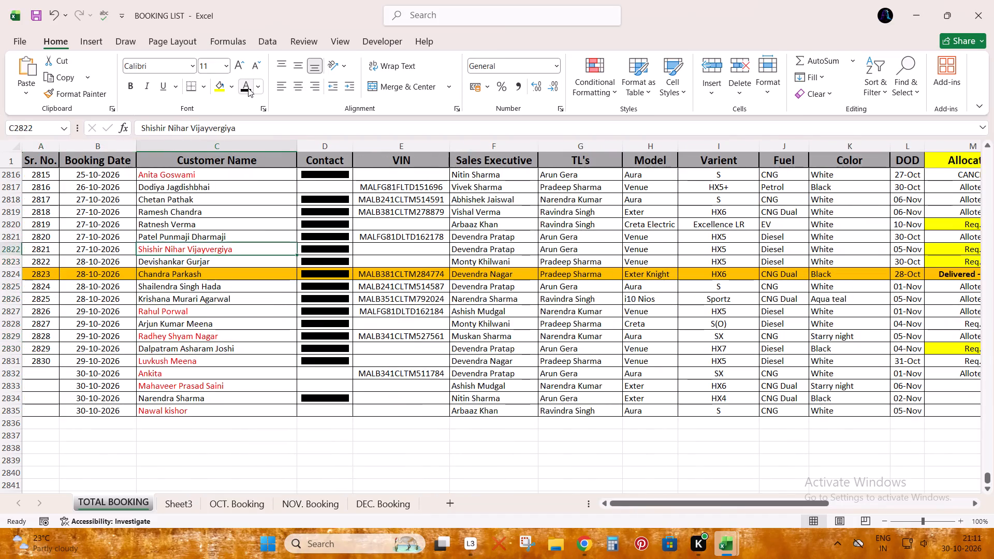
pyautogui.press('Up')
pyautogui.press('Up')
pyautogui.press('Up')
pyautogui.press('Up')
pyautogui.press('Up')
pyautogui.press('Up')
pyautogui.press('Up')
pyautogui.press('Up')
pyautogui.press('Up')
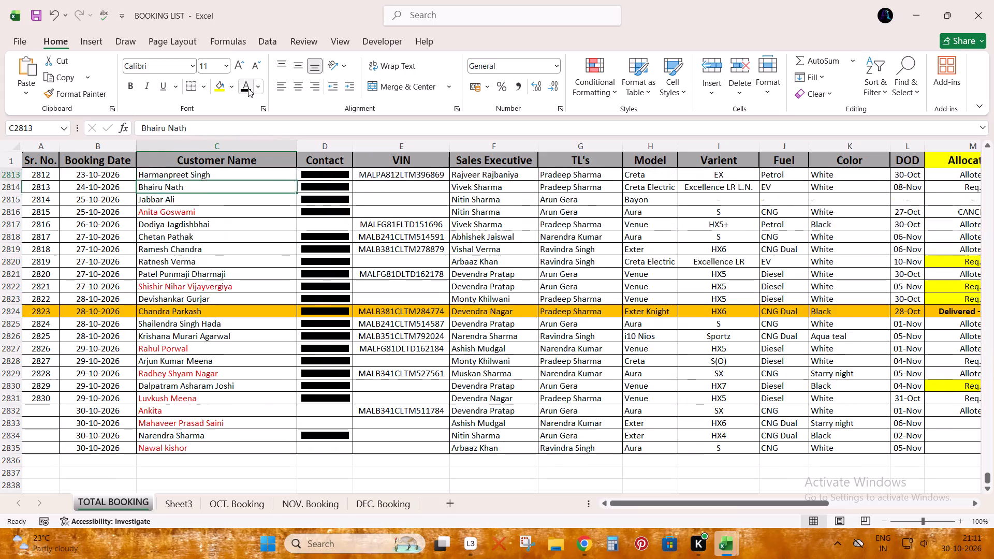
pyautogui.press('Up')
pyautogui.press('Up')
pyautogui.press('Up')
pyautogui.press('Up')
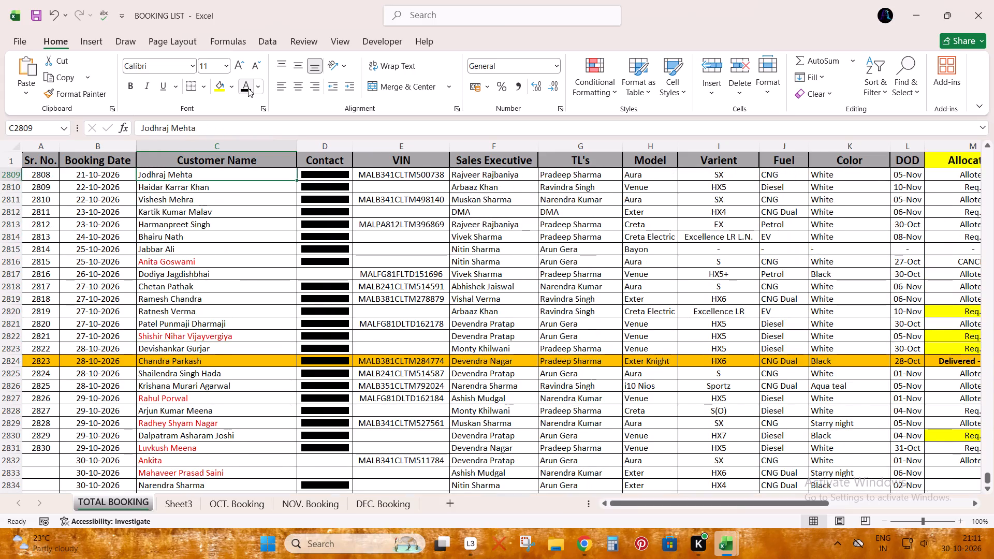
pyautogui.press('Down')
pyautogui.press('Down')
# Search the booking list for the first five digits of the customer's contact number.
pyautogui.hotkey('ctrl', 'f')
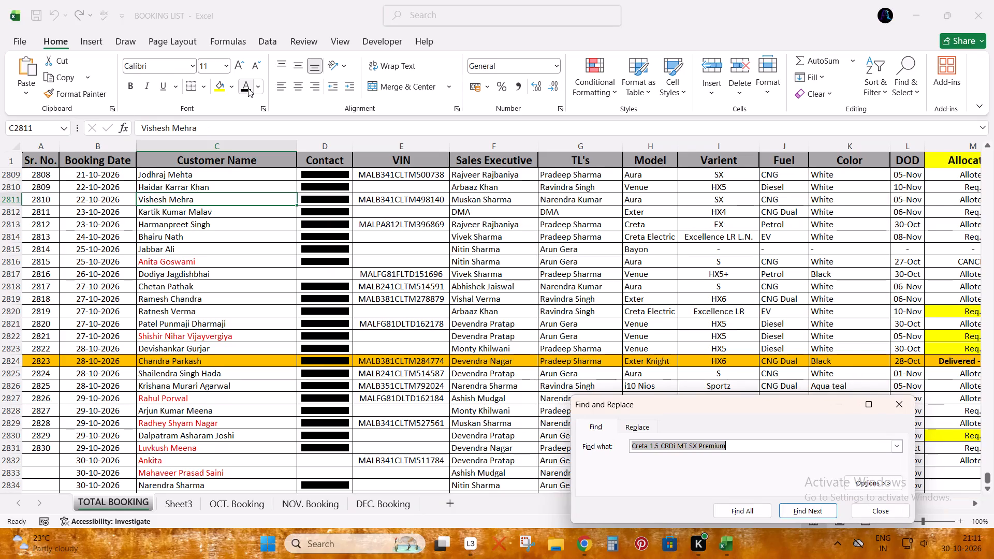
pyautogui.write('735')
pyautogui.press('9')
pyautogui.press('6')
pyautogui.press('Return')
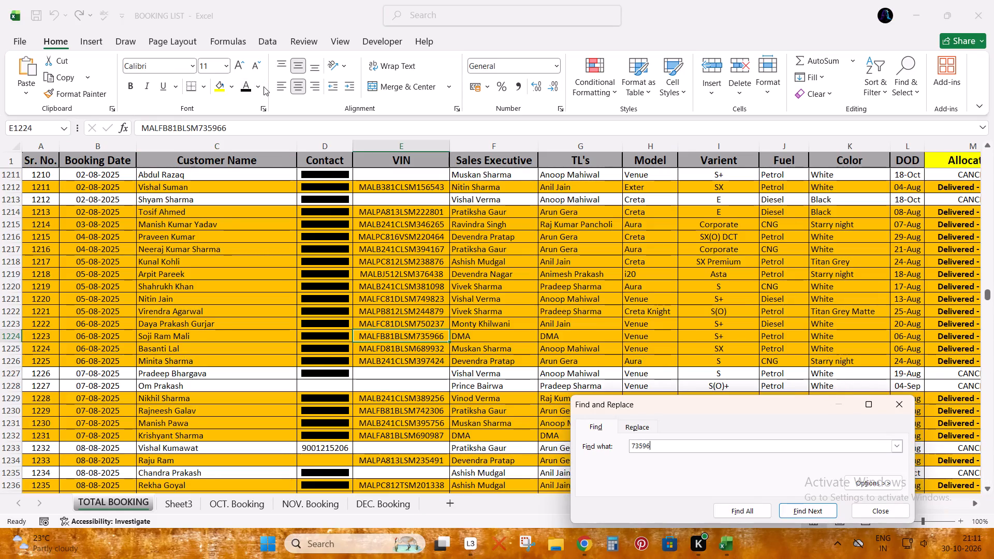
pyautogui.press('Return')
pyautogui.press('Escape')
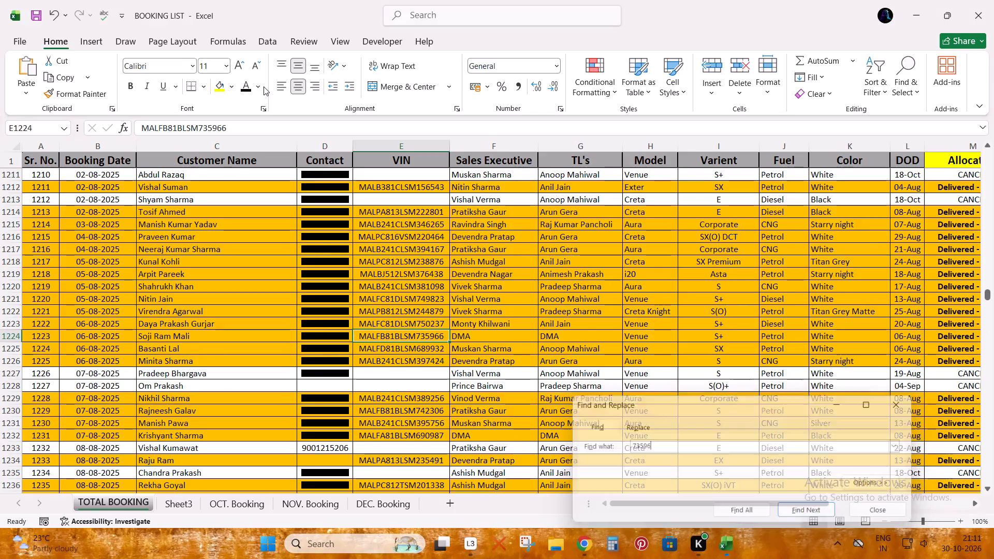
# Search the booking list for the last five digits of the customer's contact number.
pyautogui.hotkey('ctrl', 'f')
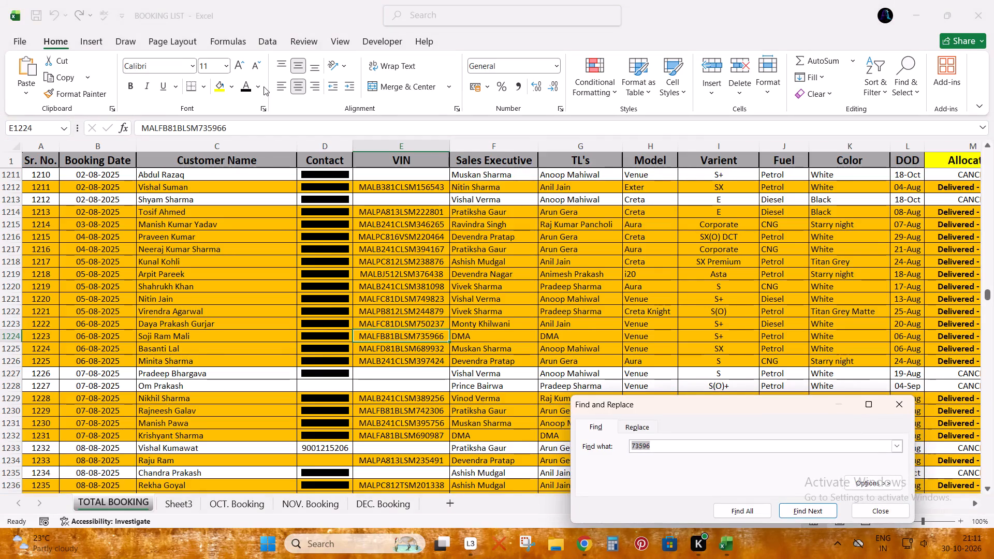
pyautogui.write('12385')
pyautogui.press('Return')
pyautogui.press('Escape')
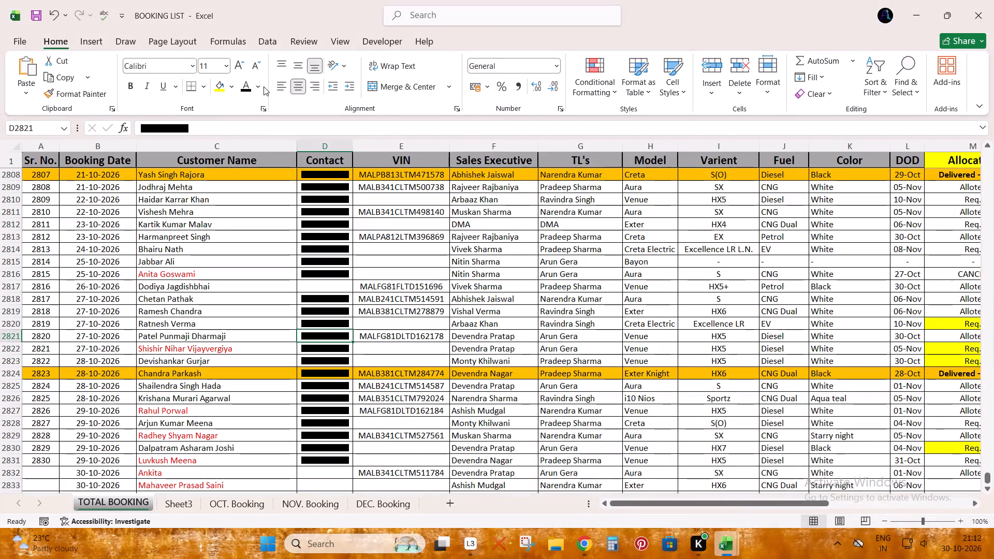
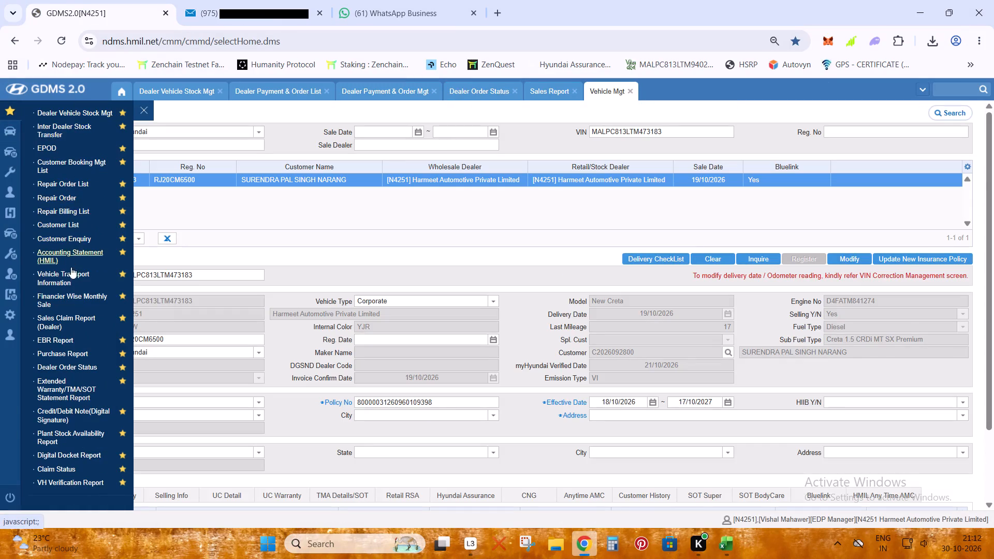
# Open the Customer List in GDMS 2.0.
pyautogui.click(62, 224)
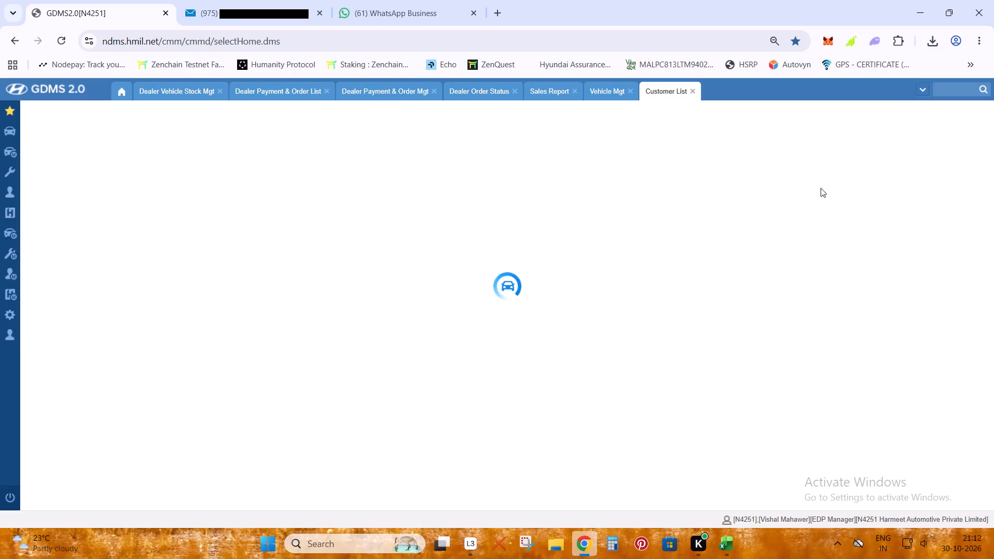
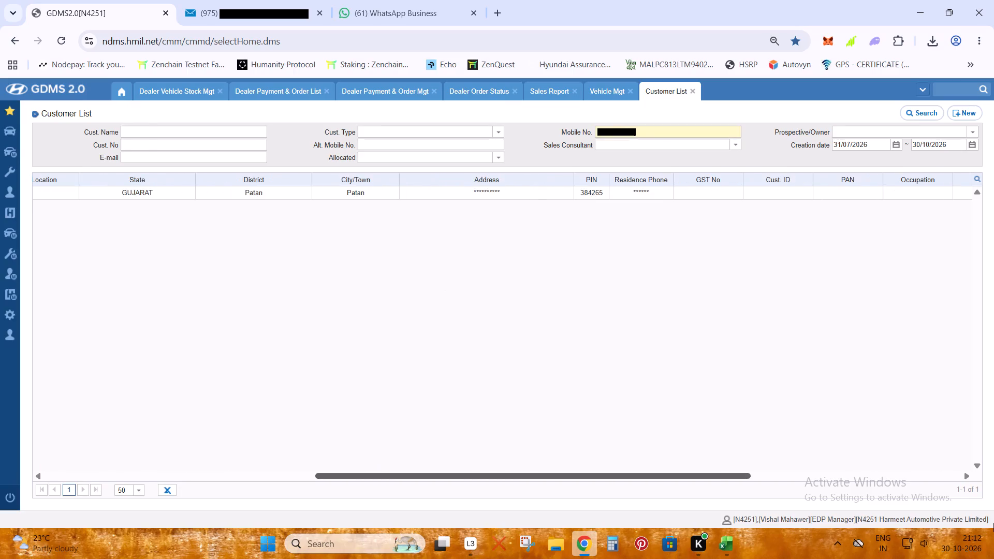
# Return to the first columns of the Customer List result, select its mobile number filter value and open the Customer Booking List.
pyautogui.moveTo(993, 523); pyautogui.dragTo(242, 494)
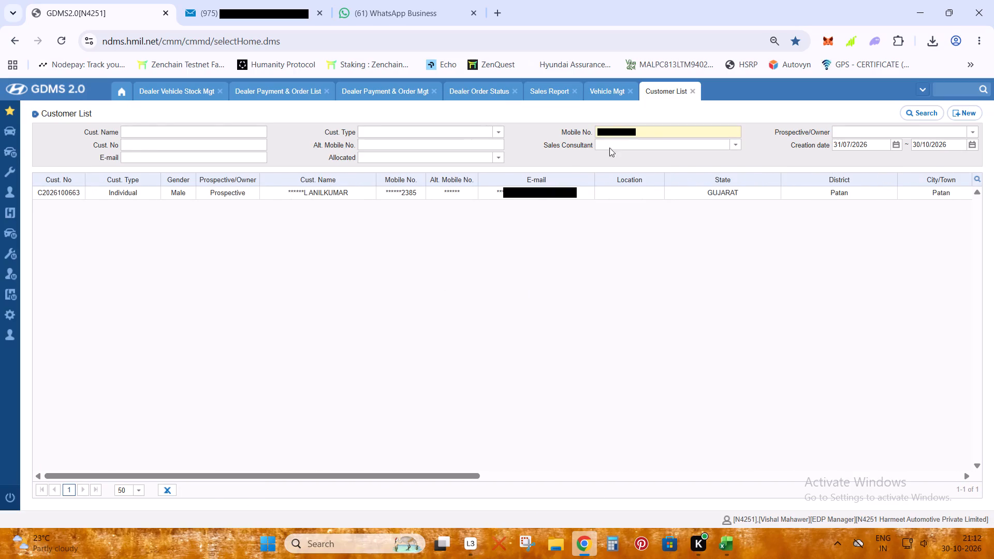
pyautogui.doubleClick(617, 136)
pyautogui.click(1, 120)
pyautogui.click(53, 173)
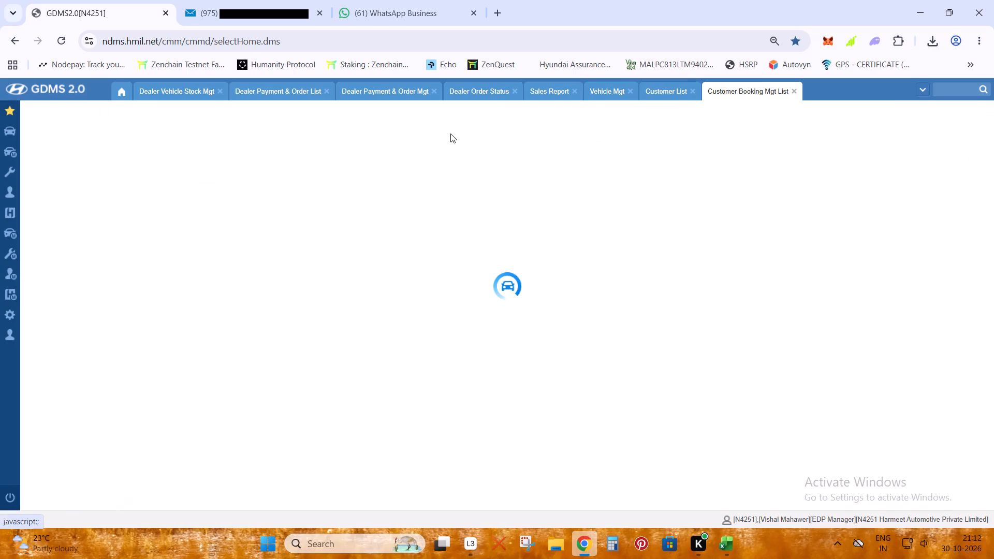
# Clear the start date of the Enquiry date range and base the booking search on Mobile No.
pyautogui.click(321, 127)
pyautogui.press('BackSpace')
pyautogui.click(234, 141)
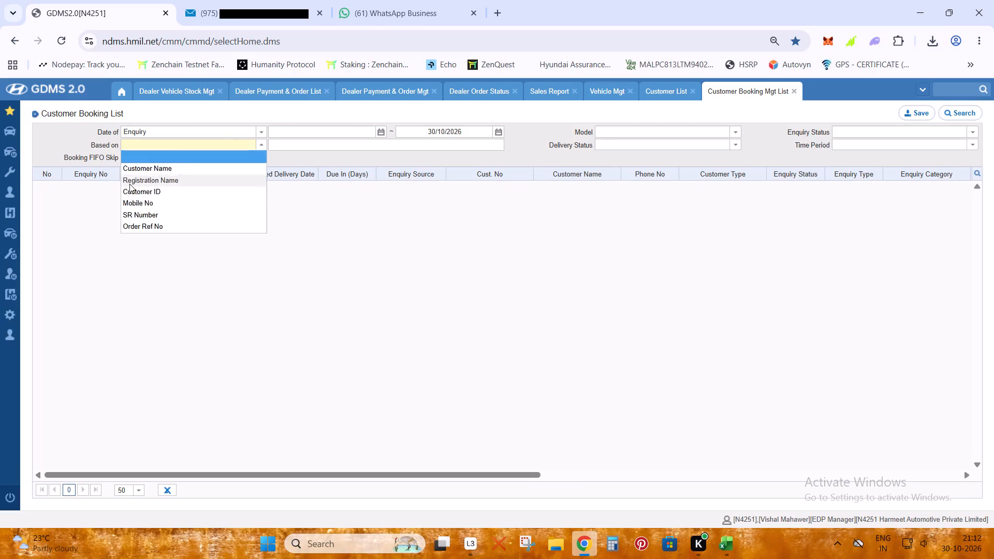
pyautogui.click(134, 198)
# Copy the customer's mobile number from the Customer List and search the Customer Booking List for it, examining the booking's details.
pyautogui.click(659, 93)
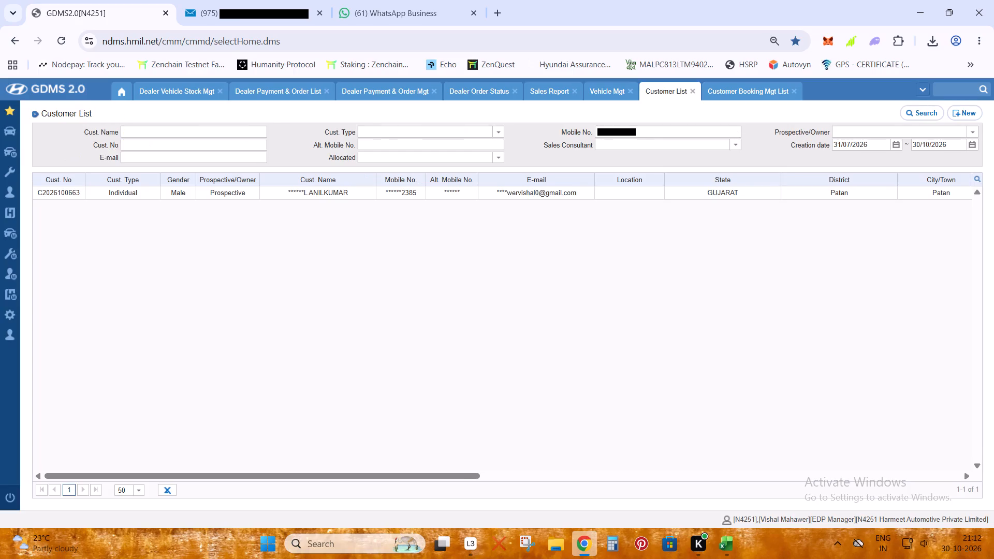
pyautogui.click(603, 131)
pyautogui.hotkey('ctrl', 'c')
pyautogui.hotkey('ctrl', 'v')
pyautogui.hotkey('ctrl', 'c')
pyautogui.click(748, 90)
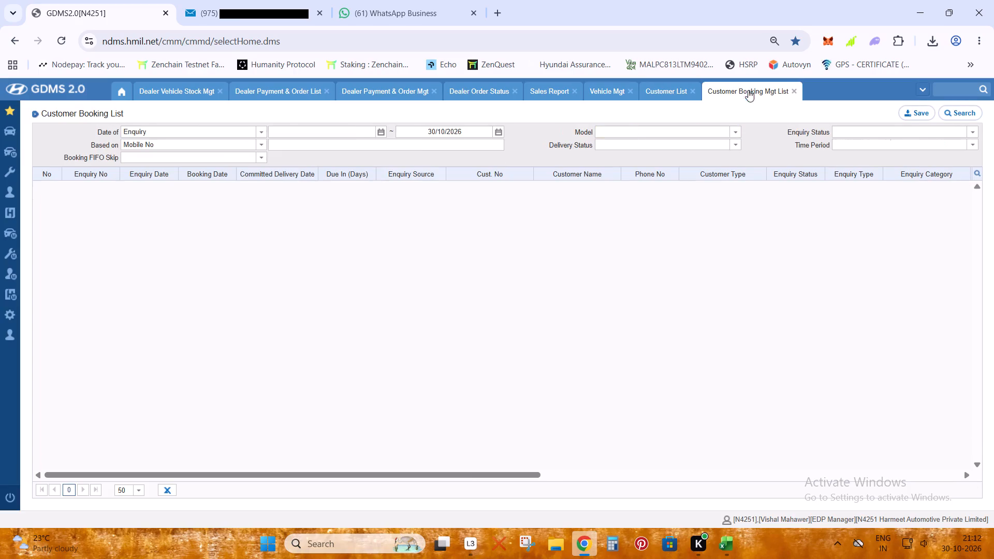
pyautogui.click(424, 146)
pyautogui.hotkey('ctrl', 'v')
pyautogui.click(949, 108)
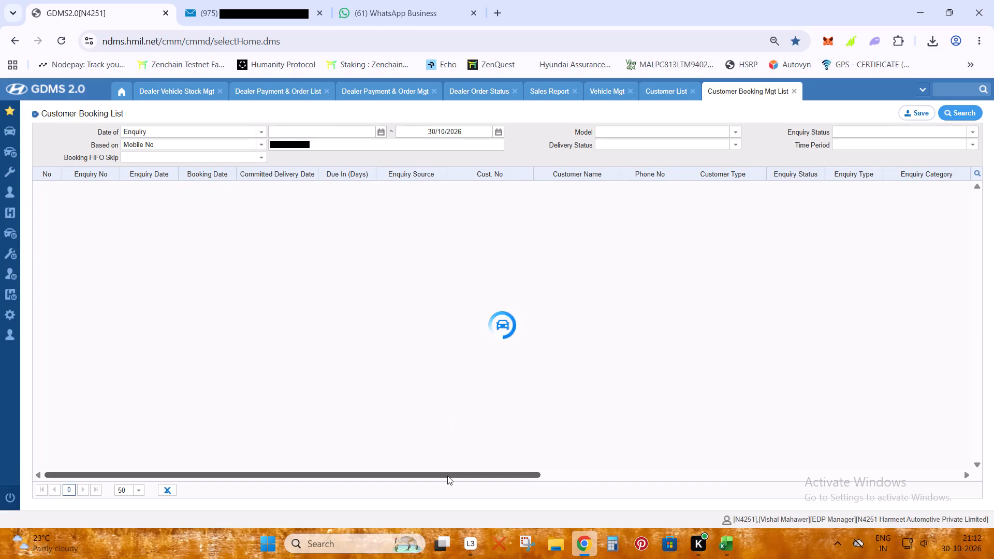
pyautogui.moveTo(447, 476); pyautogui.dragTo(479, 474)
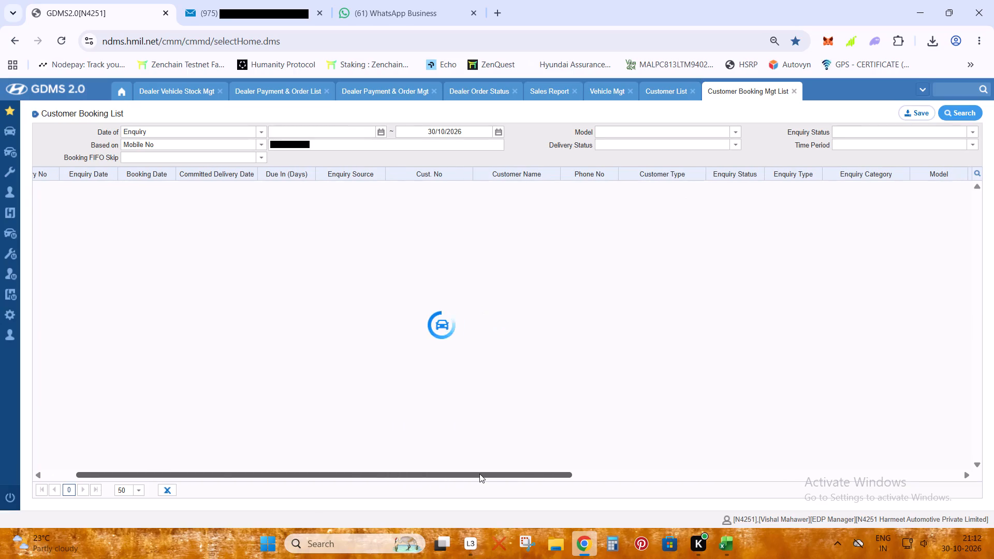
pyautogui.moveTo(479, 474); pyautogui.dragTo(506, 470)
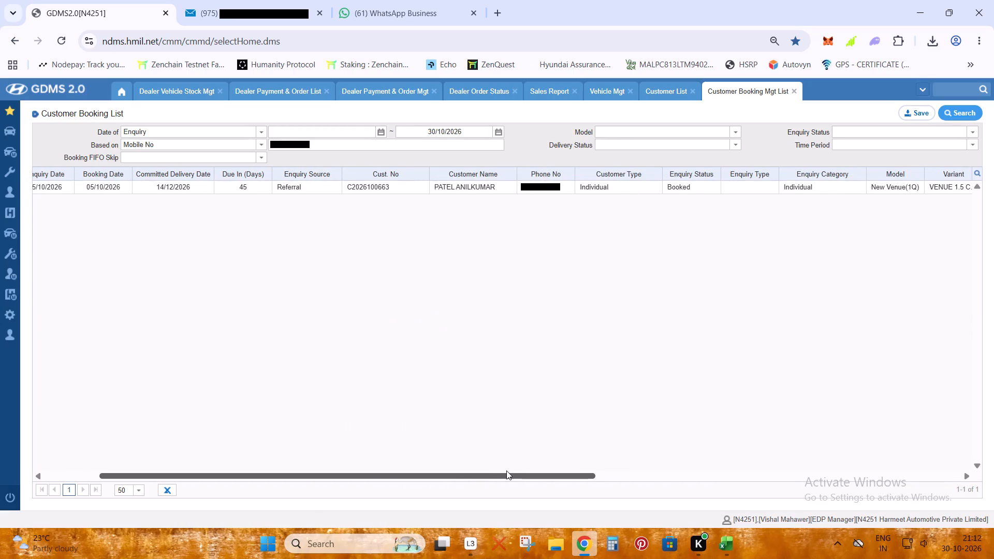
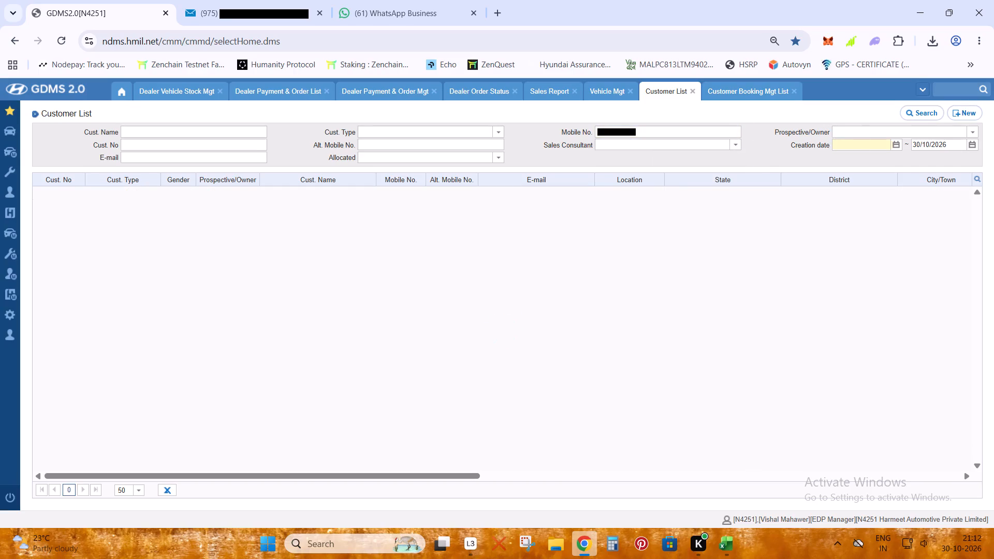
# Search the Customer List with the mobile number already in its filter and check the result.
pyautogui.press('Return')
pyautogui.scroll(-1, 551, 231)
# Switch to the BOOKING LIST workbook in Excel and examine the booking with Sr. No. 2820 from its contact through allocation, source, amount, deal and finance.
pyautogui.hotkey('alt', 'Tab')
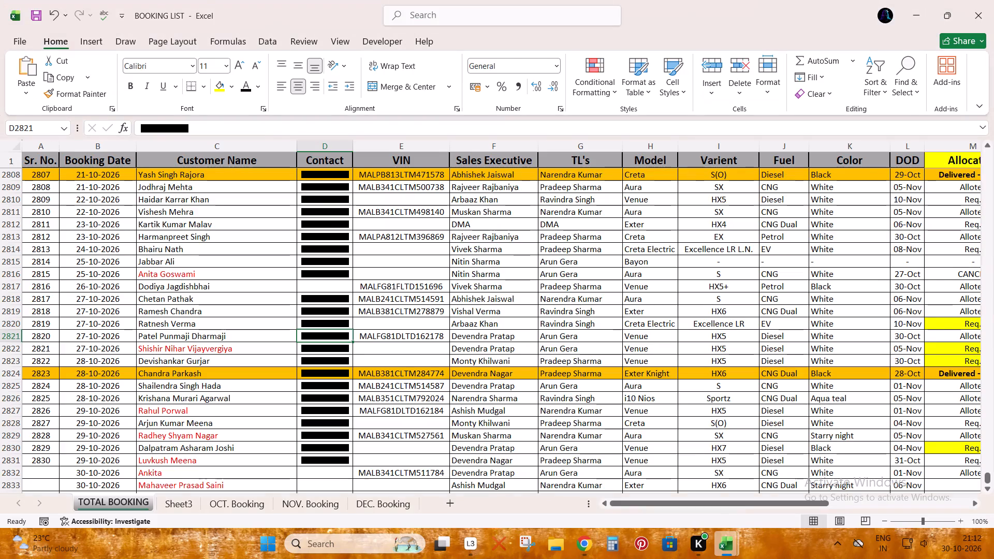
pyautogui.press('Right')
pyautogui.press('Right')
pyautogui.press('Right')
pyautogui.press('Right')
pyautogui.press('Right')
pyautogui.press('Right')
pyautogui.press('Right')
pyautogui.press('Right')
pyautogui.press('Right')
pyautogui.press('Right')
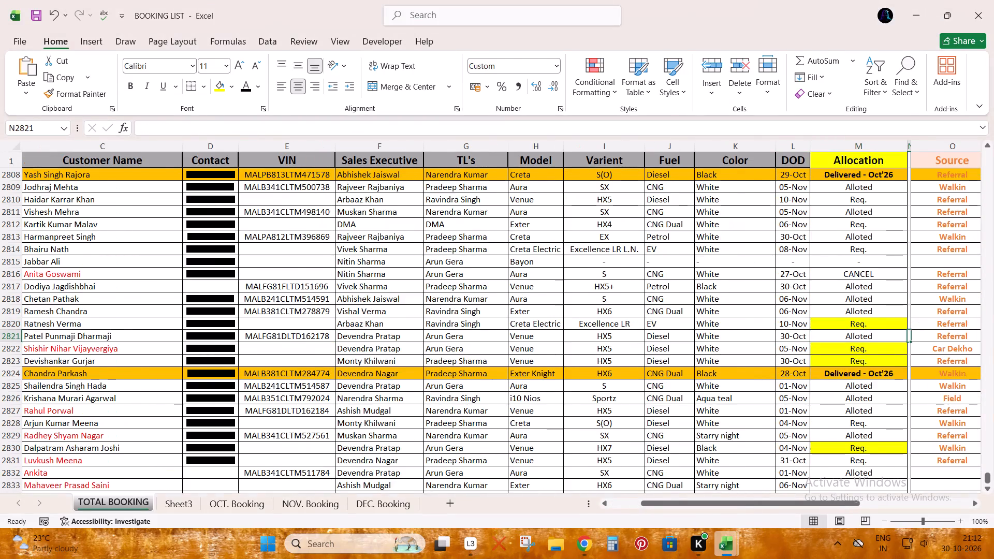
pyautogui.press('Right')
pyautogui.press('Right')
pyautogui.press('Right')
pyautogui.press('Left')
pyautogui.press('Left')
pyautogui.press('Right')
pyautogui.press('Right')
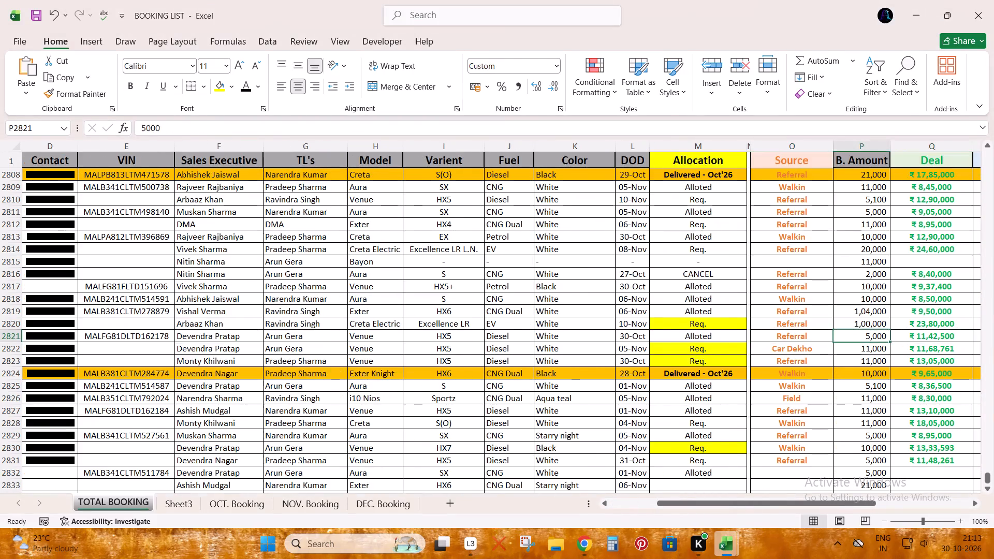
pyautogui.press('Right')
pyautogui.press('Left')
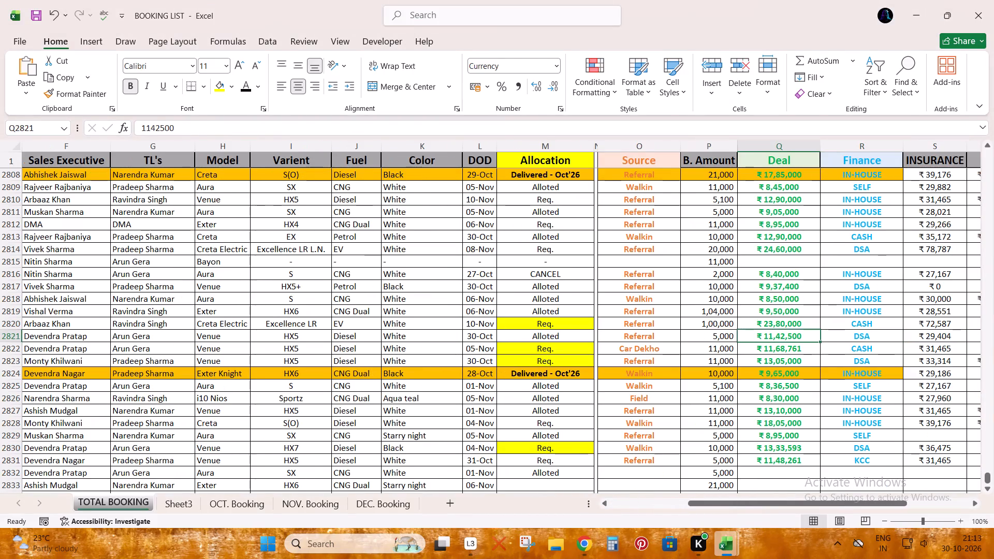
pyautogui.press('Left')
pyautogui.press('Left')
pyautogui.press('Left')
pyautogui.press('Left')
pyautogui.press('Left')
pyautogui.press('Left')
pyautogui.press('Left')
pyautogui.press('Left')
pyautogui.press('Left')
pyautogui.press('Left')
pyautogui.press('Left')
pyautogui.press('Left')
pyautogui.press('Left')
pyautogui.press('Left')
pyautogui.press('Left')
pyautogui.press('Left')
pyautogui.press('Left')
pyautogui.press('Left')
pyautogui.press('Left')
pyautogui.press('Left')
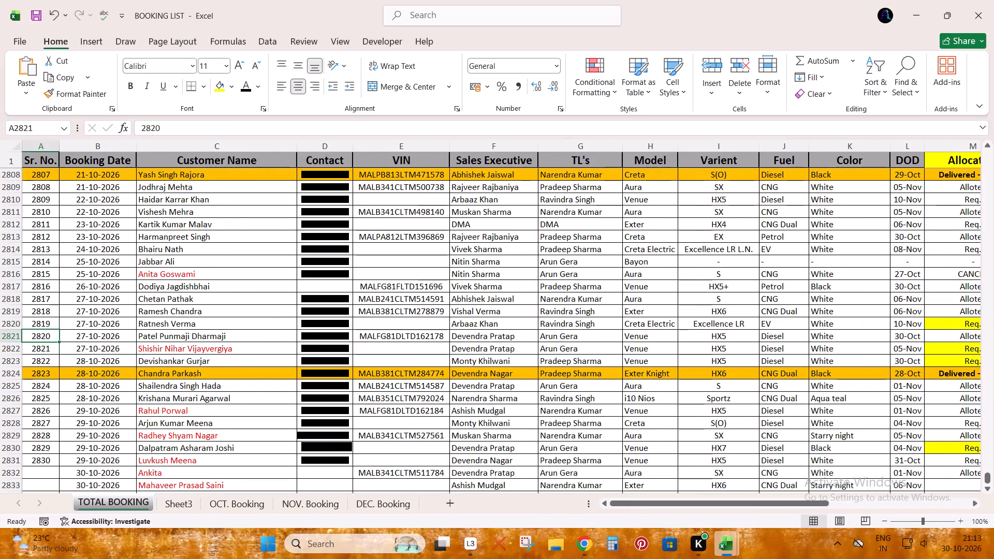
# Examine the booking with Sr. No. 2829 from its contact across to its finance details, and look over the last bookings of the list.
pyautogui.hotkey('ctrl', 'Down')
pyautogui.click(333, 451)
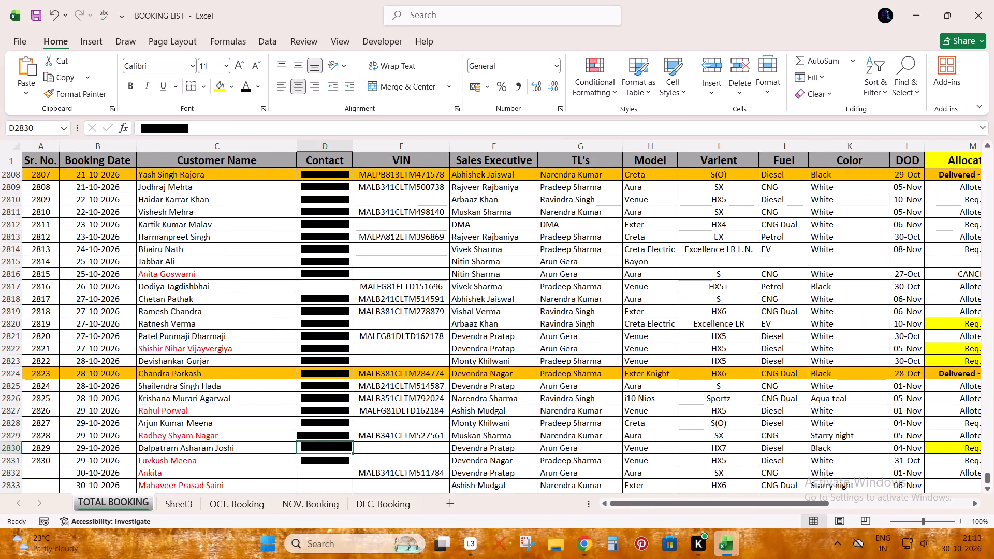
pyautogui.press('Right')
pyautogui.press('Right')
pyautogui.press('Right')
pyautogui.press('Right')
pyautogui.press('Right')
pyautogui.press('Right')
pyautogui.press('Right')
pyautogui.press('Right')
pyautogui.press('Right')
pyautogui.press('Right')
pyautogui.press('Right')
pyautogui.press('Right')
pyautogui.press('Right')
pyautogui.press('Right')
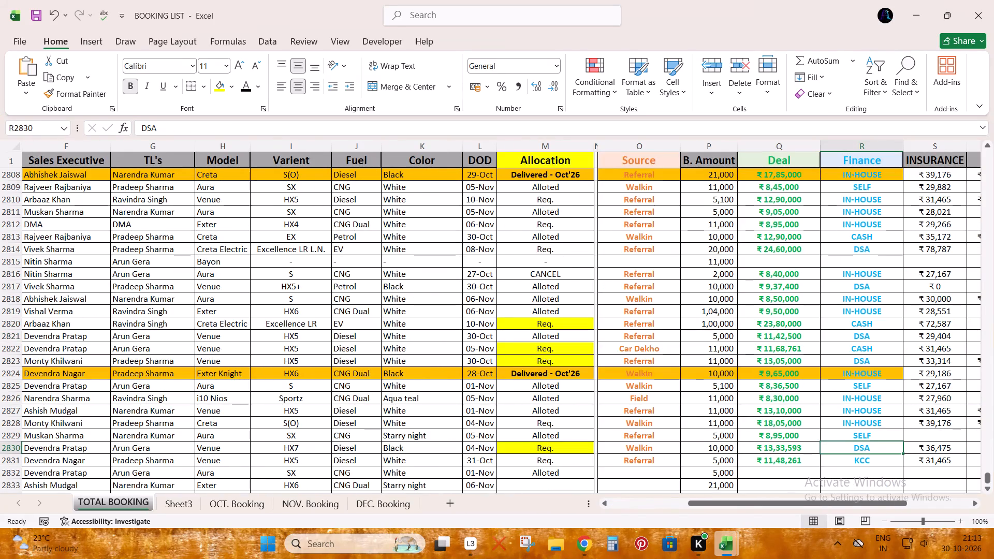
pyautogui.press('Left')
pyautogui.press('Left')
pyautogui.press('Left')
pyautogui.press('Left')
pyautogui.press('Left')
pyautogui.press('Left')
pyautogui.press('Left')
pyautogui.press('Left')
pyautogui.press('Left')
pyautogui.press('Left')
pyautogui.press('Left')
pyautogui.press('Left')
pyautogui.press('Left')
pyautogui.press('Left')
pyautogui.press('Left')
pyautogui.press('Left')
pyautogui.press('Left')
pyautogui.press('Left')
pyautogui.press('Left')
pyautogui.press('Left')
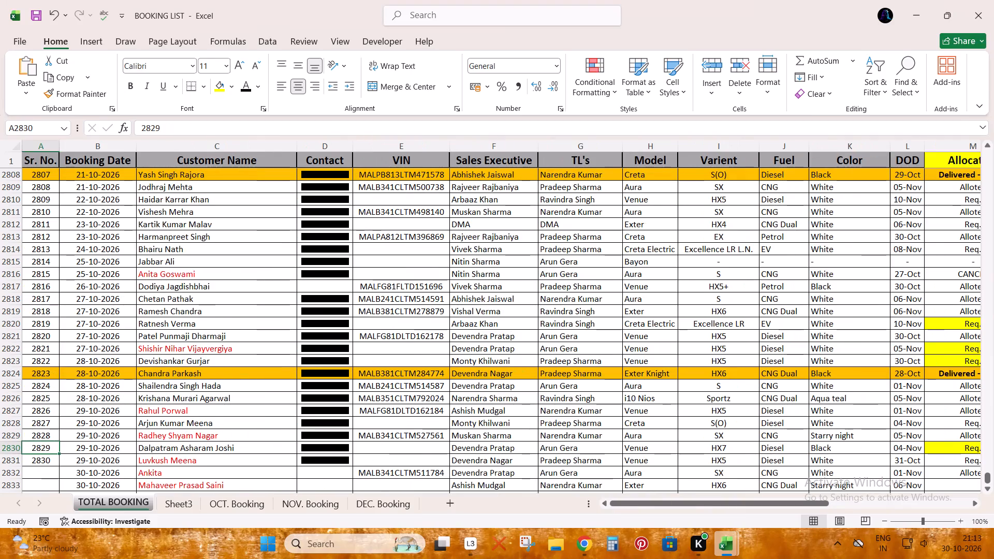
pyautogui.press('Left')
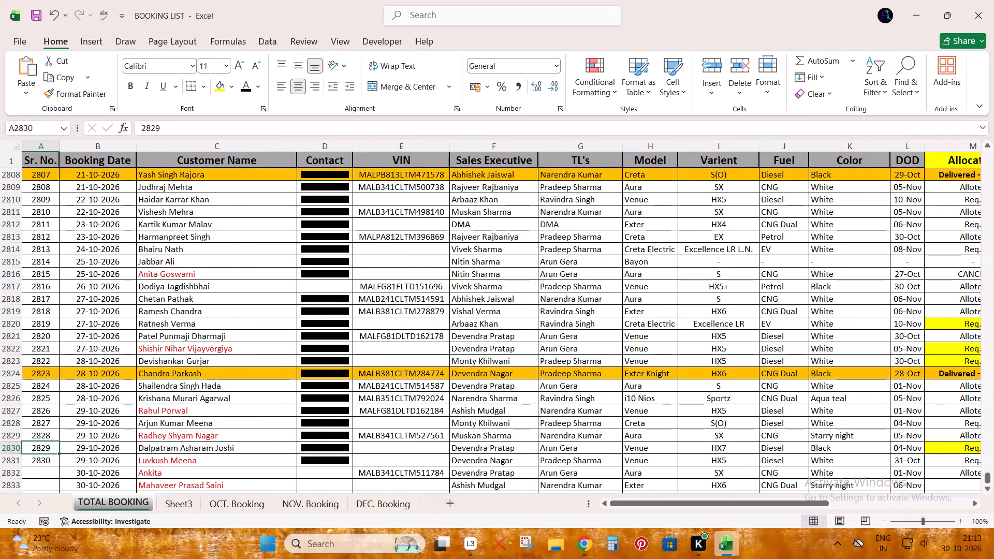
pyautogui.scroll(-2, 262, 446)
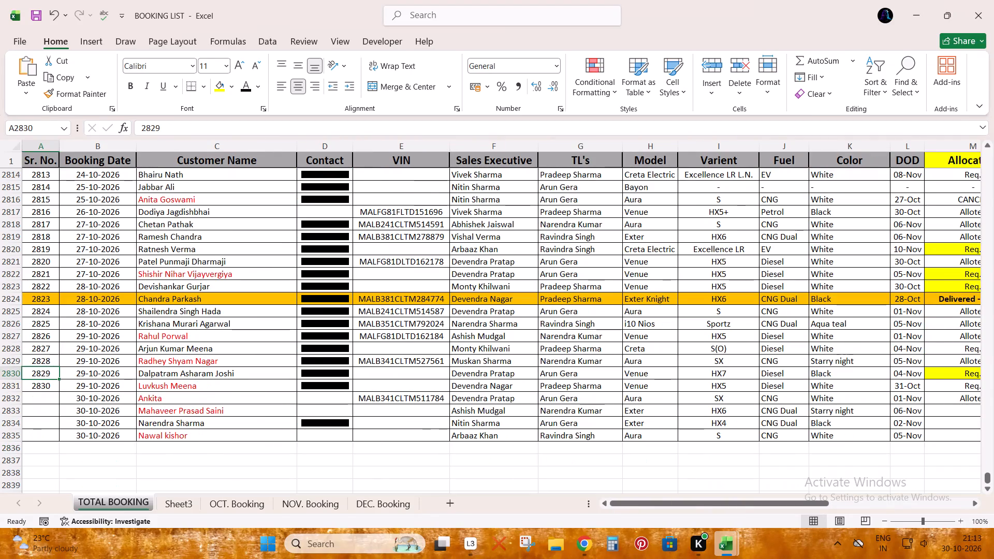
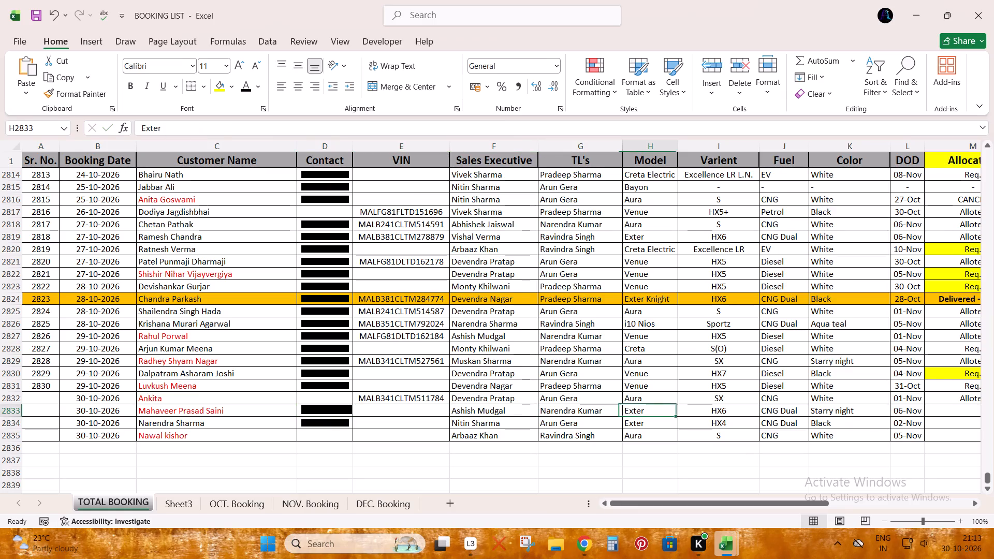
# Enter a deal amount of 950000 for the 30-10-2026 Exter HX6 Starry night booking in row 2833.
pyautogui.press('Right')
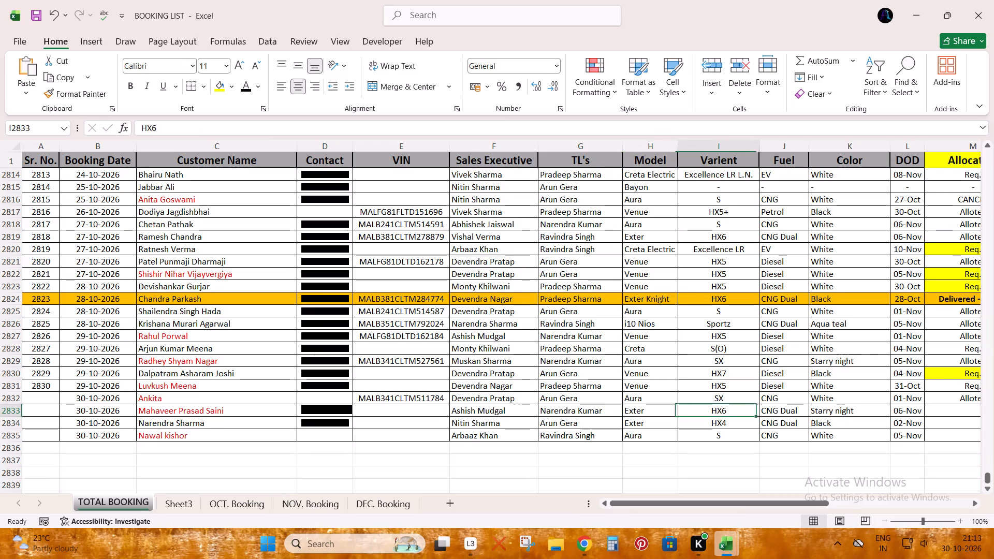
pyautogui.press('Right')
pyautogui.press('Right')
pyautogui.press('Right')
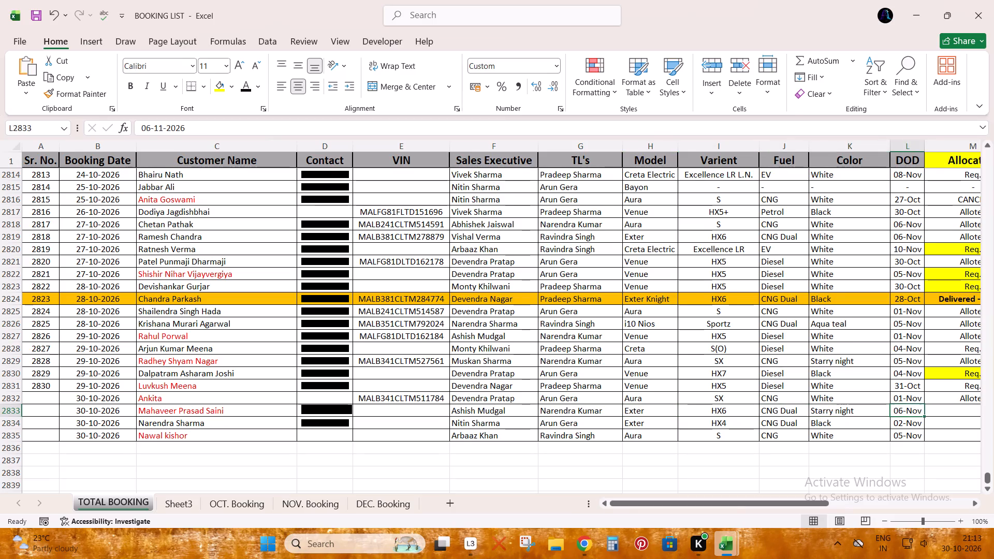
pyautogui.press('Right')
pyautogui.press('Right')
pyautogui.press('Right')
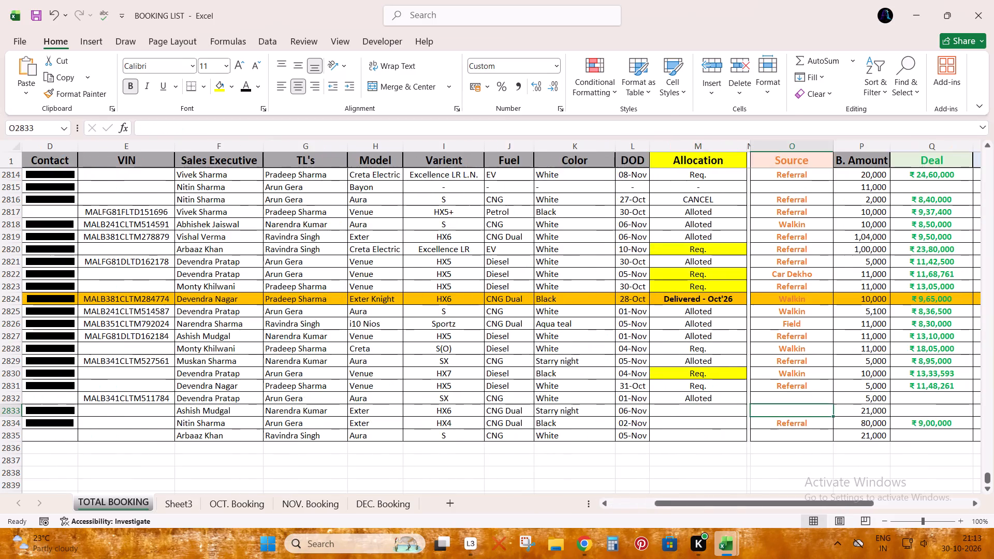
pyautogui.press('Right')
pyautogui.press('Right')
pyautogui.press('Right')
pyautogui.press('Right')
pyautogui.press('Right')
pyautogui.press('Right')
pyautogui.press('Left')
pyautogui.press('Left')
pyautogui.press('Left')
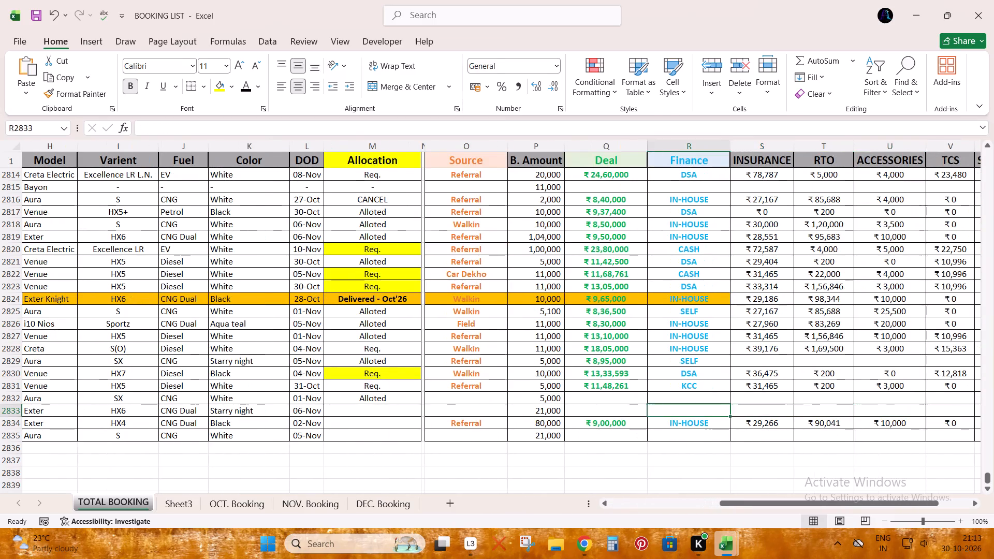
pyautogui.press('Left')
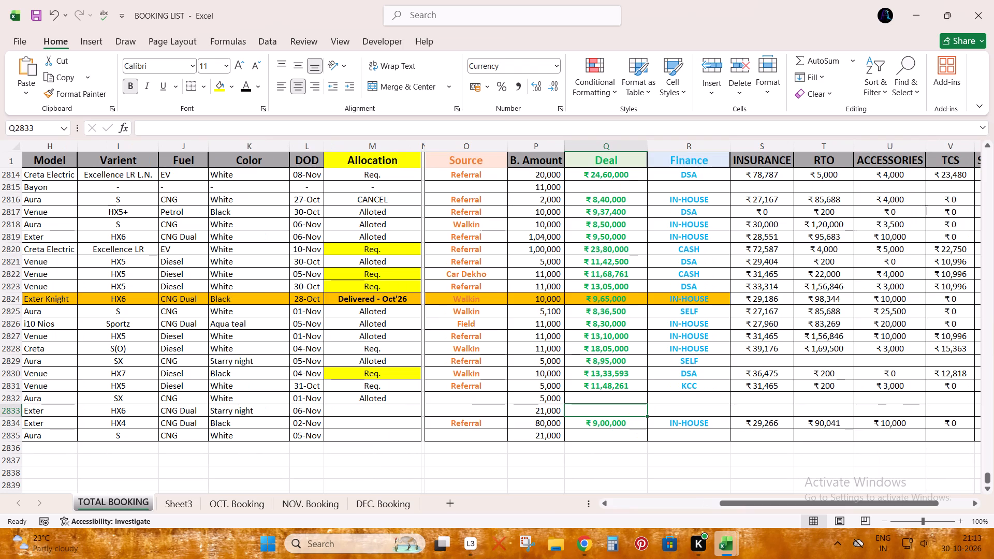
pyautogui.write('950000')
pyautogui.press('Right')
# Enter 28946 as the INSURANCE amount of the booking in row 2833.
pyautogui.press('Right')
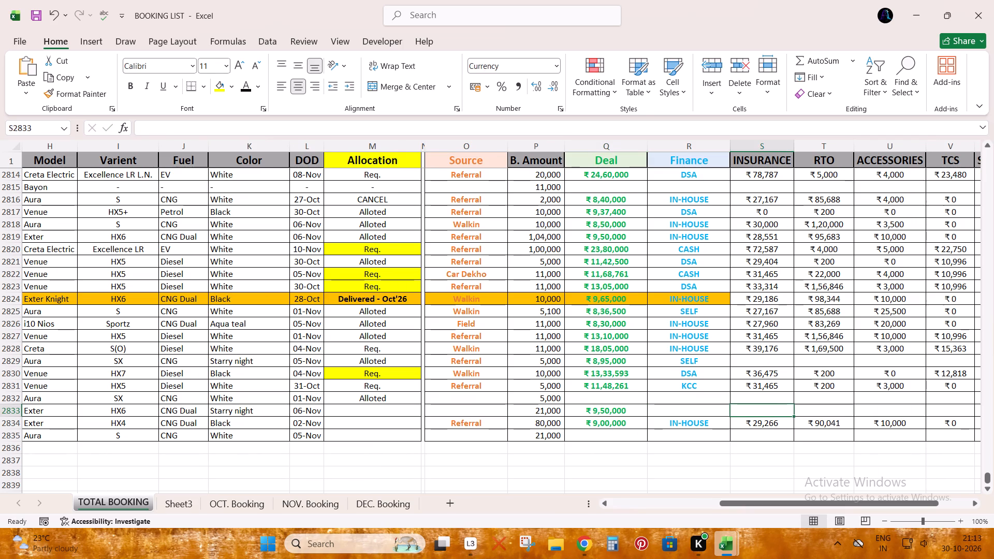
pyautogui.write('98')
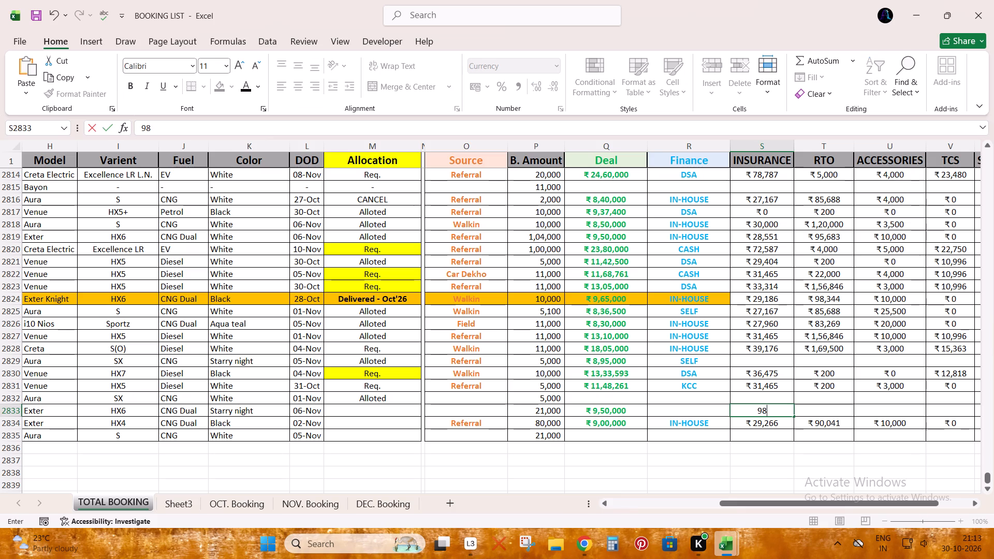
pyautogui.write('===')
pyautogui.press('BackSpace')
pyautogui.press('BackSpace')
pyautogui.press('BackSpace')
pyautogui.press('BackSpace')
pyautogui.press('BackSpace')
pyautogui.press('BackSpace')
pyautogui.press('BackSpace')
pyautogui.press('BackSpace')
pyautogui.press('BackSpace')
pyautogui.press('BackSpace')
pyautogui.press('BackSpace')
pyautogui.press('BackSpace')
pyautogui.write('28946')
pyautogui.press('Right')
# Enter 96825 for RTO and 4000 for ACCESSORIES in the booking in row 2833.
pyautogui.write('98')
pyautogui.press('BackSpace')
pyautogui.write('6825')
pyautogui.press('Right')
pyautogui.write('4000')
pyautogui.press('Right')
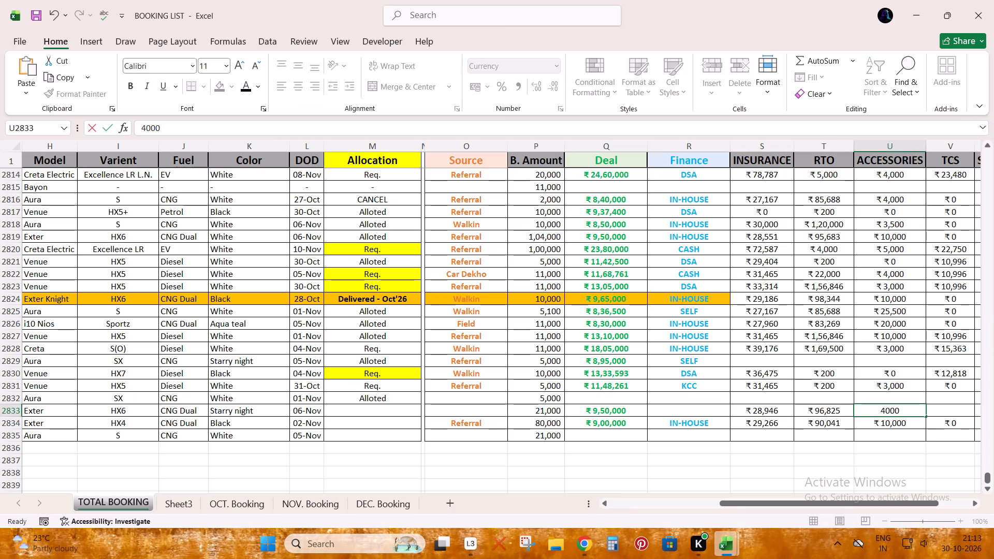
# Enter 8114 for TCS and 0 for SCREP COST in the booking in row 2833.
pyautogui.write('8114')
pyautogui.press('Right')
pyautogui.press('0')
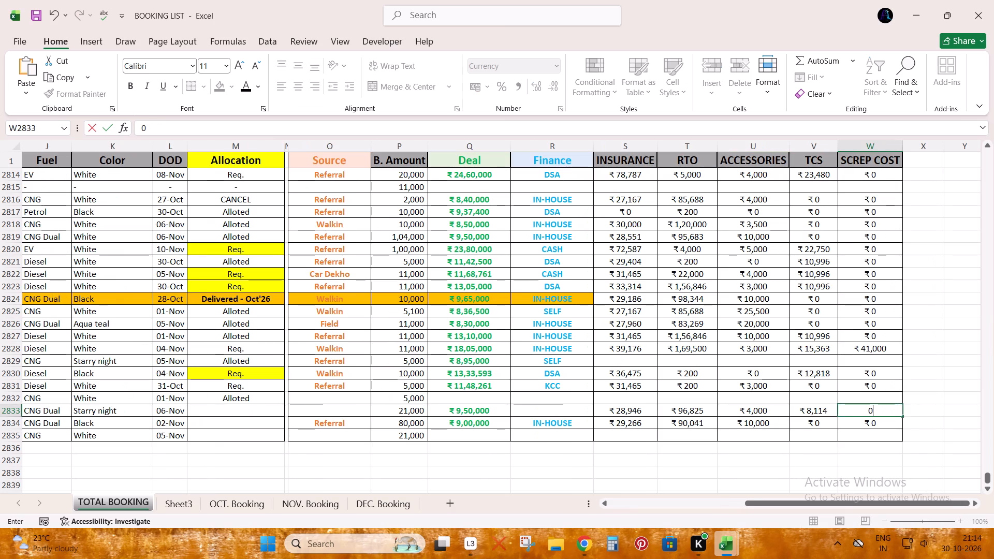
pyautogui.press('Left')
# Set the TCS of the booking in row 2833 to 0.
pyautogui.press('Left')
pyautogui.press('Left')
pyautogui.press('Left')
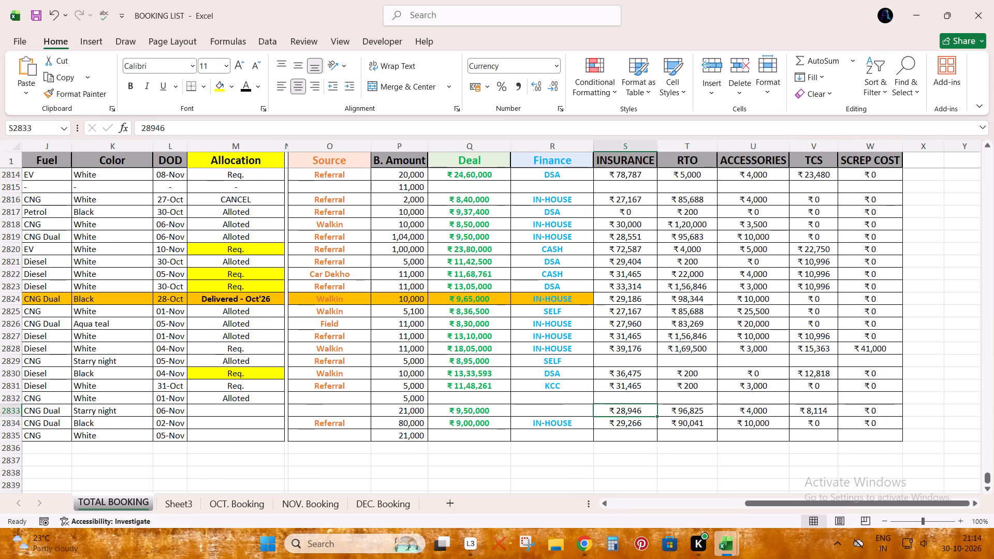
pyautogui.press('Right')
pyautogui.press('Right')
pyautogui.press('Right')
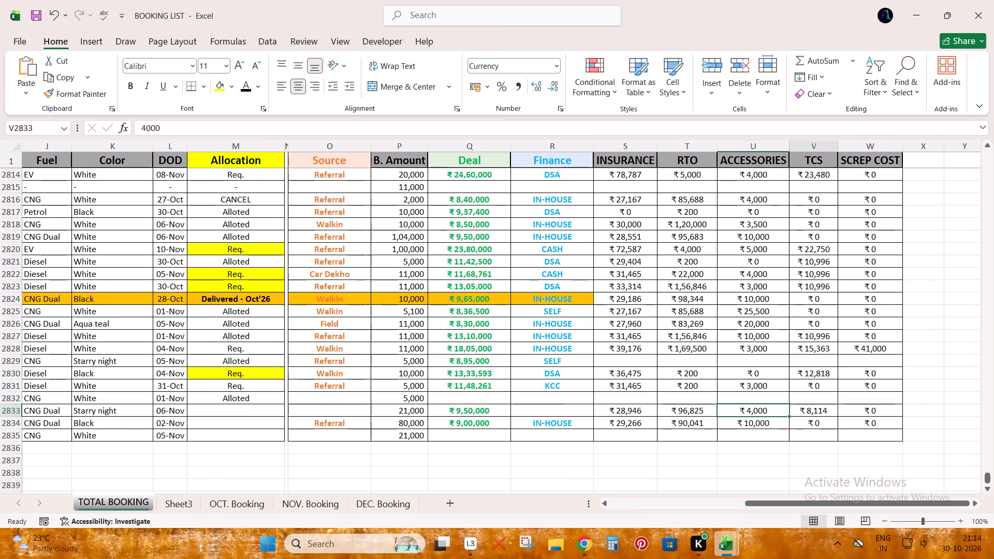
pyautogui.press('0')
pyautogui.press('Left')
# Check the insurance, RTO and accessories amounts of the booking in row 2833.
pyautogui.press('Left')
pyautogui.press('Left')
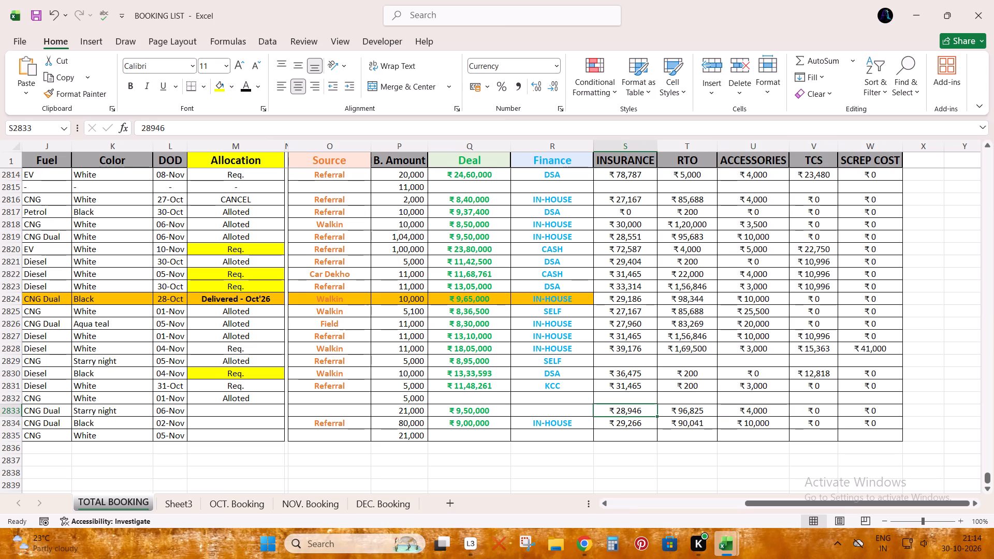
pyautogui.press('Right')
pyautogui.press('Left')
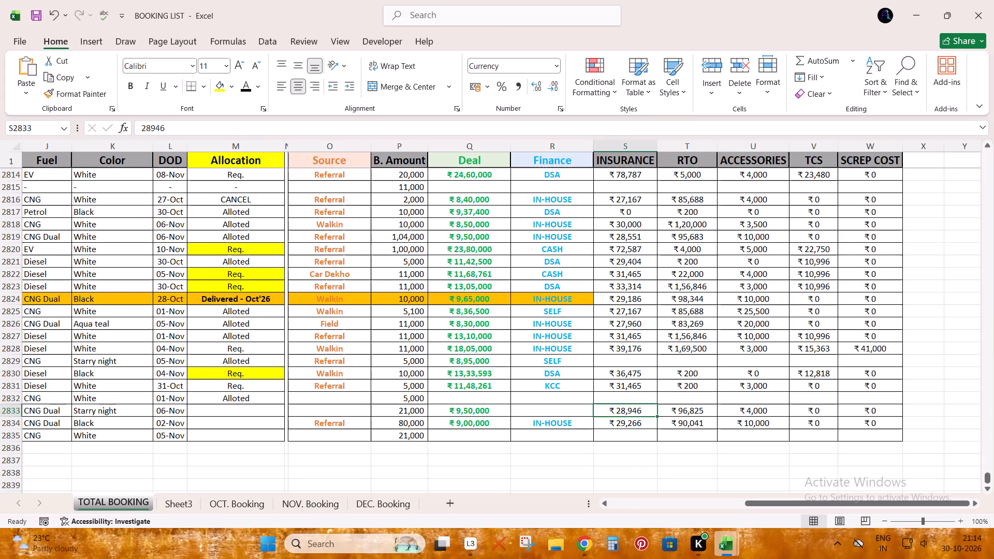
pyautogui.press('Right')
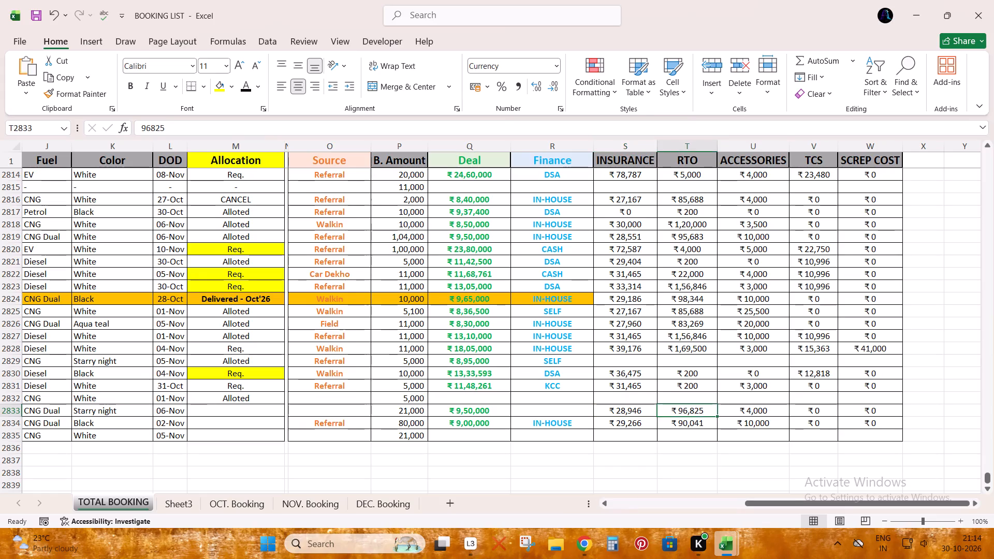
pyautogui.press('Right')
# Examine the booking with Sr. No. 2826 from its customer name through deal and finance to its screp cost.
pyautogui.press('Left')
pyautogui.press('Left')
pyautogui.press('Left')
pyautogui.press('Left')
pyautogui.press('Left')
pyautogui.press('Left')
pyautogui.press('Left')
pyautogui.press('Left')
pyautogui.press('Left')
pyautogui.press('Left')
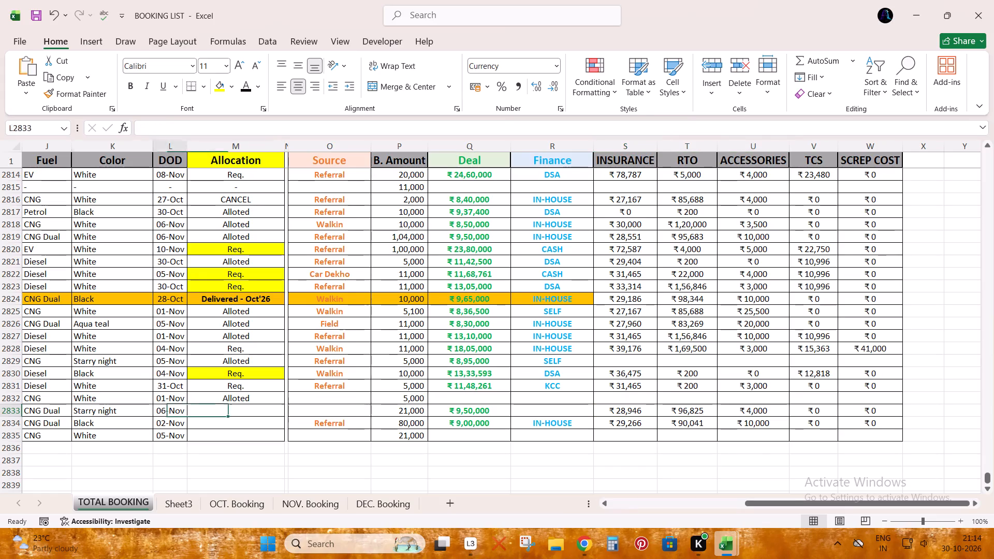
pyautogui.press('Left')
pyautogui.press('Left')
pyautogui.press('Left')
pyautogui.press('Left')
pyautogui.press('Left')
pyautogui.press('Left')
pyautogui.press('Left')
pyautogui.press('Left')
pyautogui.press('Left')
pyautogui.press('Left')
pyautogui.press('Left')
pyautogui.press('Left')
pyautogui.press('Left')
pyautogui.press('Left')
pyautogui.press('Left')
pyautogui.press('Left')
pyautogui.press('Left')
pyautogui.press('Left')
pyautogui.press('Left')
pyautogui.press('Right')
pyautogui.press('Right')
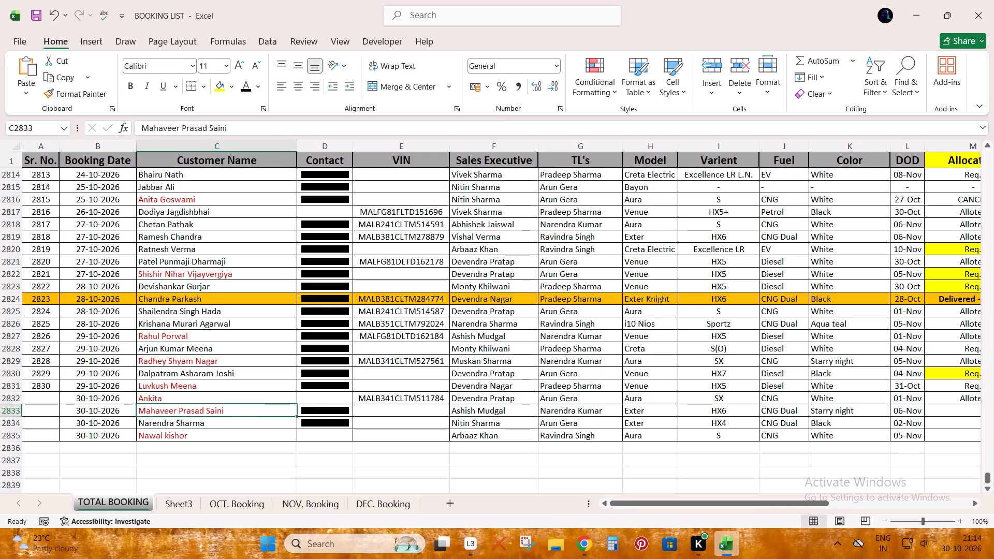
pyautogui.press('Up')
pyautogui.press('Up')
pyautogui.press('Up')
pyautogui.press('Up')
pyautogui.press('Up')
pyautogui.press('Up')
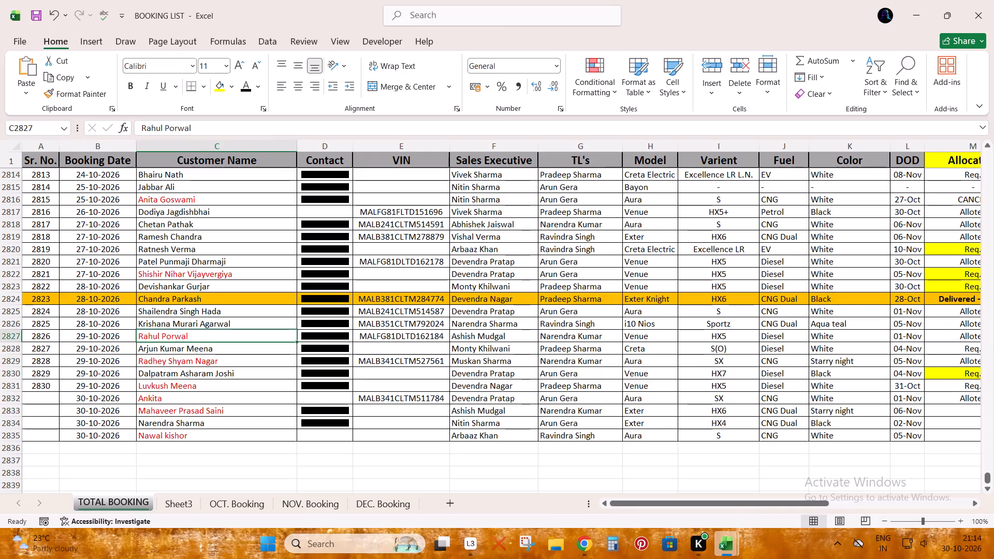
pyautogui.press('Right')
pyautogui.press('Right')
pyautogui.press('Right')
pyautogui.press('Right')
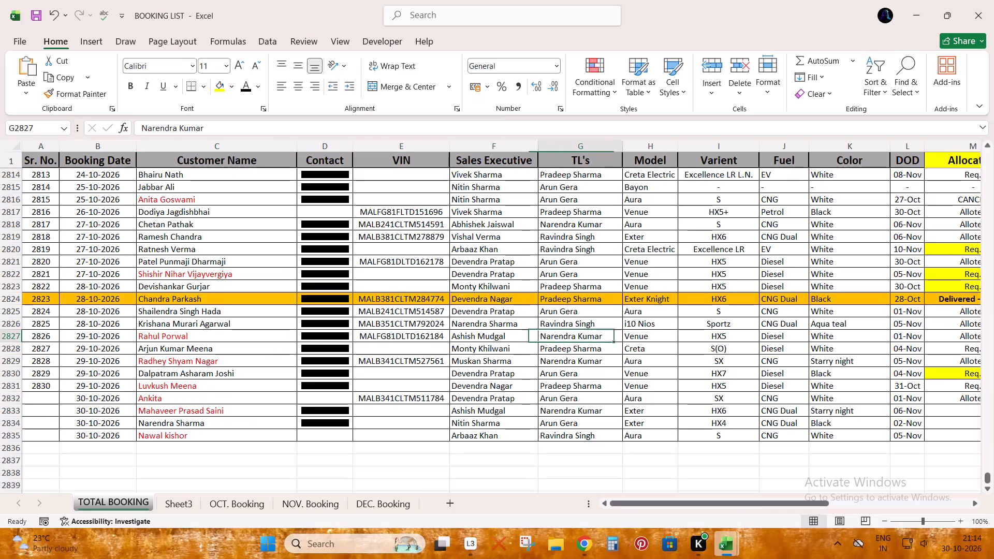
pyautogui.press('Right')
pyautogui.press('Right')
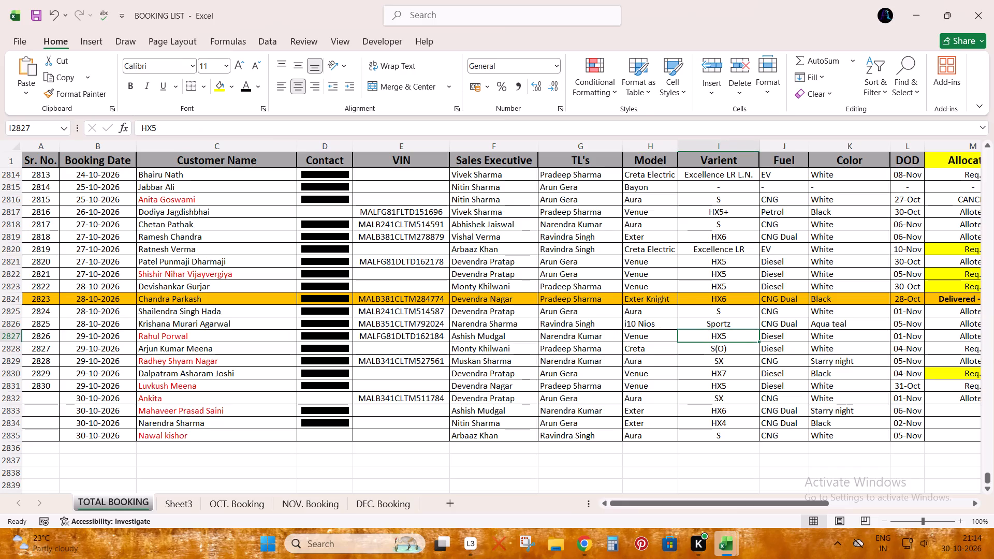
pyautogui.press('Right')
pyautogui.press('Right')
pyautogui.press('Right')
pyautogui.press('Right')
pyautogui.press('Right')
pyautogui.press('Right')
pyautogui.press('Right')
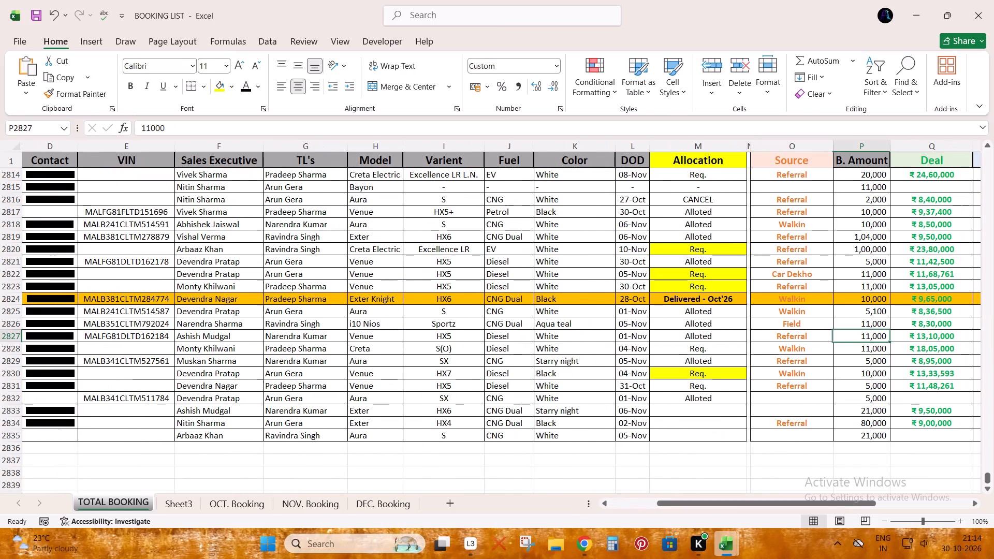
pyautogui.press('Right')
pyautogui.press('Right')
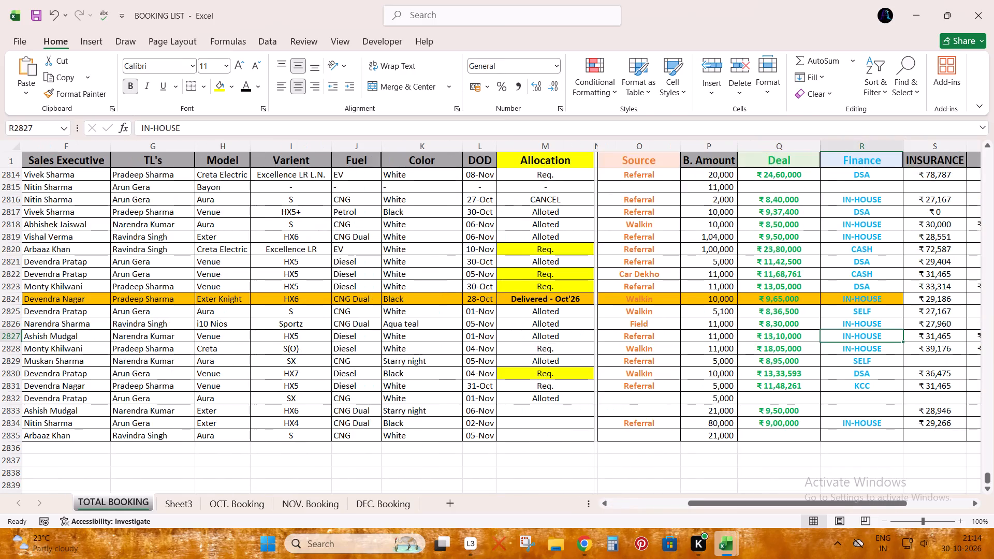
pyautogui.press('Left')
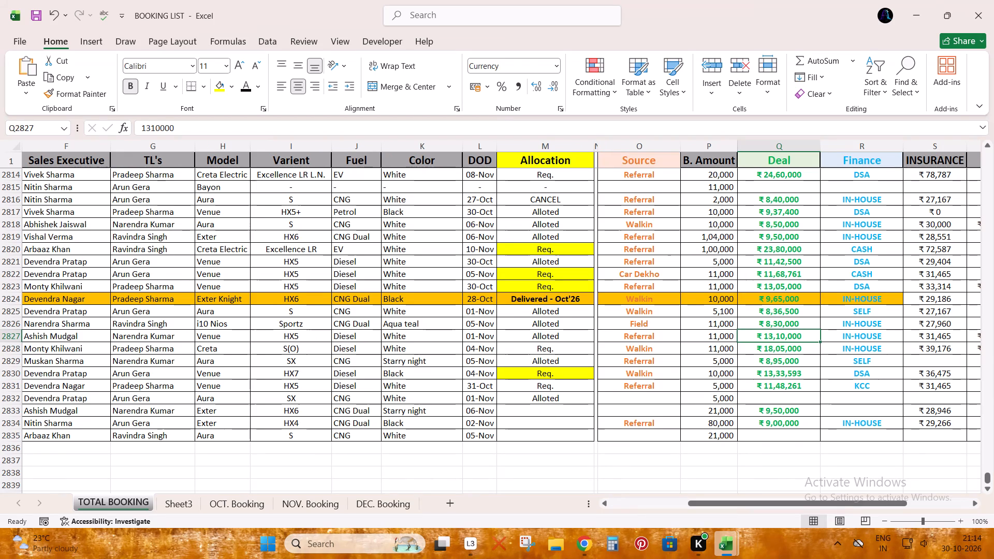
pyautogui.press('Right')
pyautogui.press('Right')
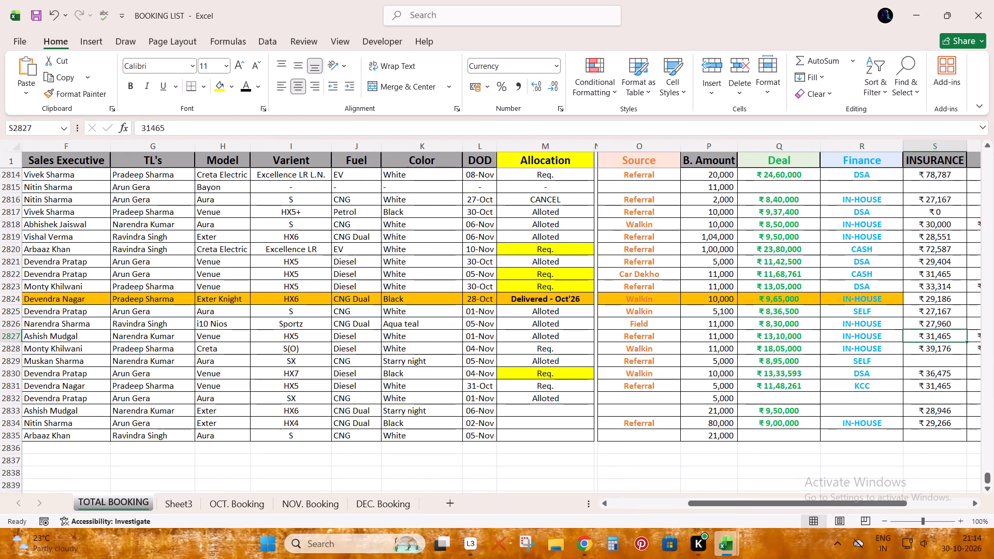
pyautogui.press('Right')
pyautogui.press('Right')
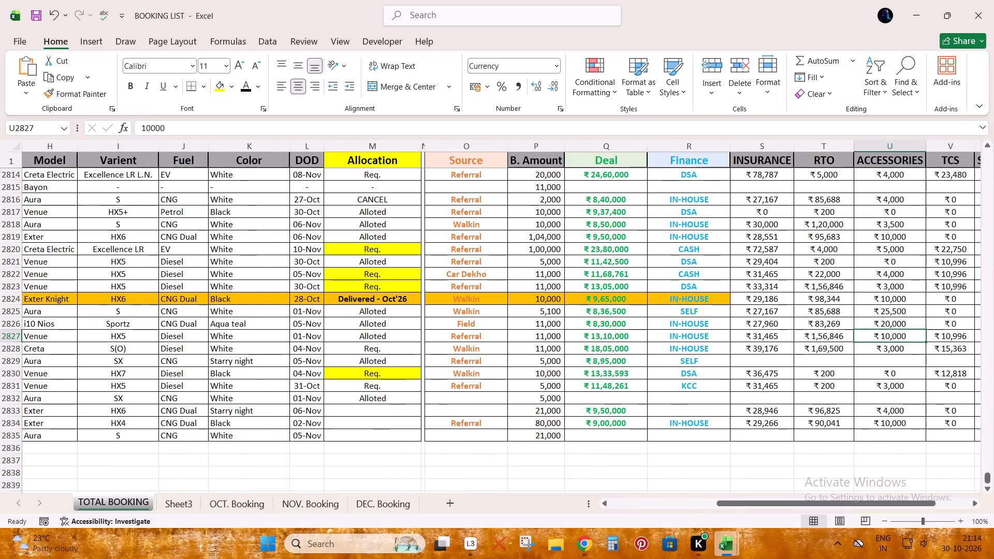
pyautogui.press('Right')
pyautogui.press('Right')
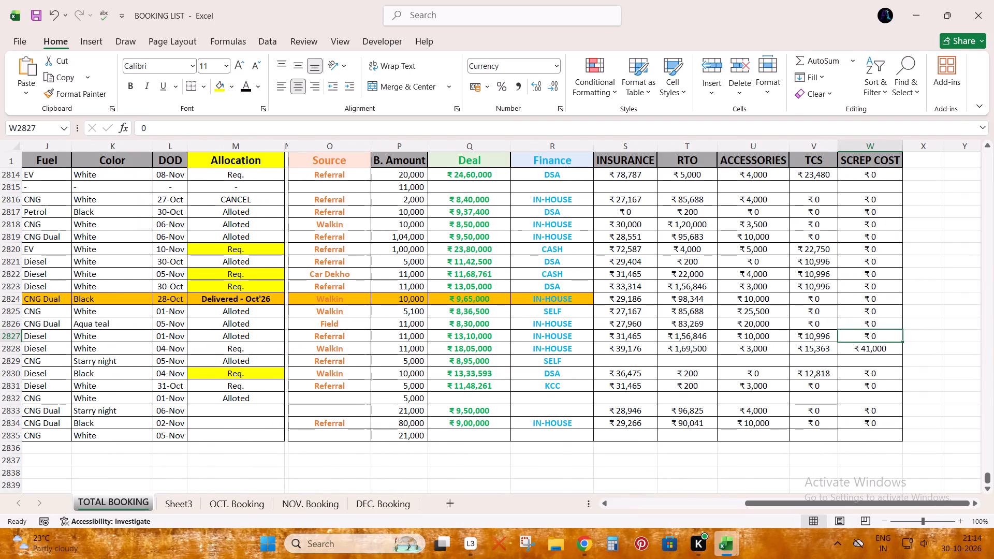
pyautogui.press('Left')
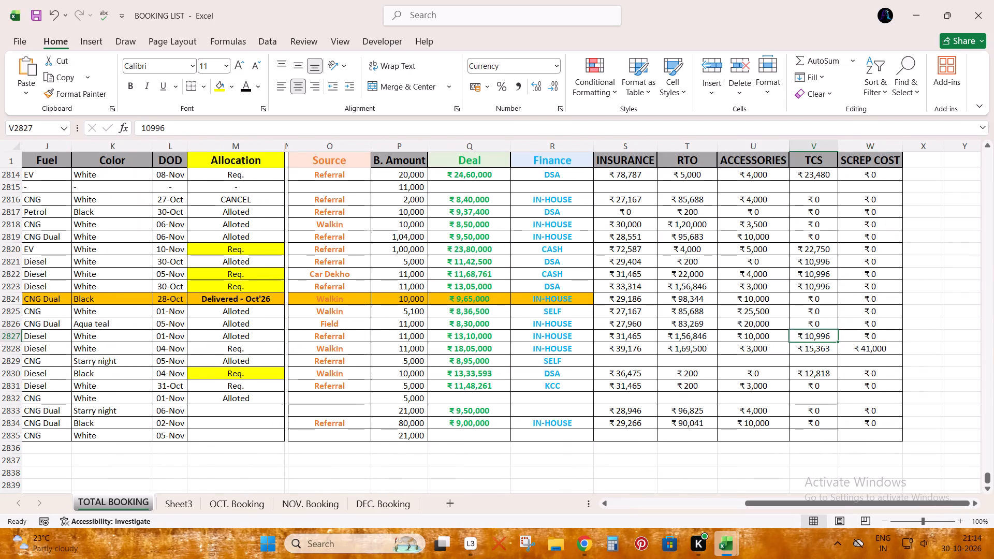
# Recolour the customer name of the booking with Sr. No. 2826 black and save the workbook.
pyautogui.press('Left')
pyautogui.press('Left')
pyautogui.press('Left')
pyautogui.press('Left')
pyautogui.press('Left')
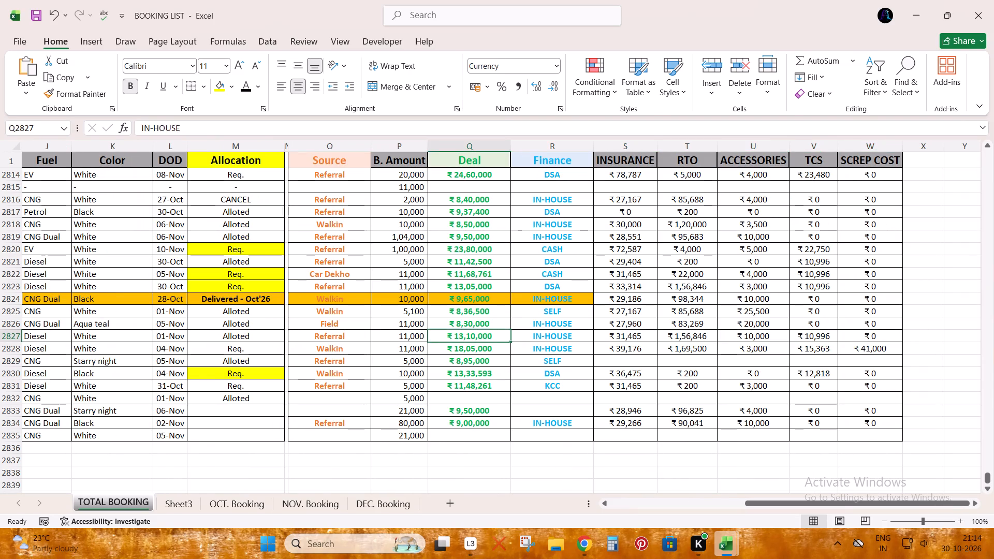
pyautogui.press('Left')
pyautogui.press('Left')
pyautogui.press('Left')
pyautogui.press('Left')
pyautogui.press('Left')
pyautogui.press('Left')
pyautogui.press('Left')
pyautogui.press('Left')
pyautogui.press('Left')
pyautogui.press('Left')
pyautogui.press('Left')
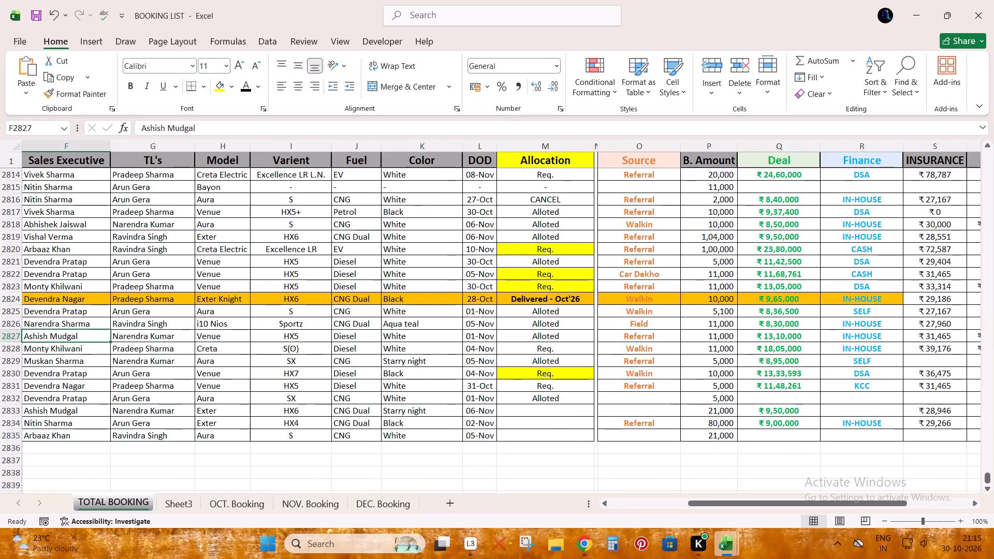
pyautogui.press('Left')
pyautogui.press('Left')
pyautogui.press('Left')
pyautogui.press('Left')
pyautogui.press('Left')
pyautogui.press('Left')
pyautogui.press('Left')
pyautogui.press('Left')
pyautogui.press('Left')
pyautogui.press('Left')
pyautogui.press('Left')
pyautogui.press('Left')
pyautogui.press('Left')
pyautogui.press('Left')
pyautogui.press('Left')
pyautogui.press('Right')
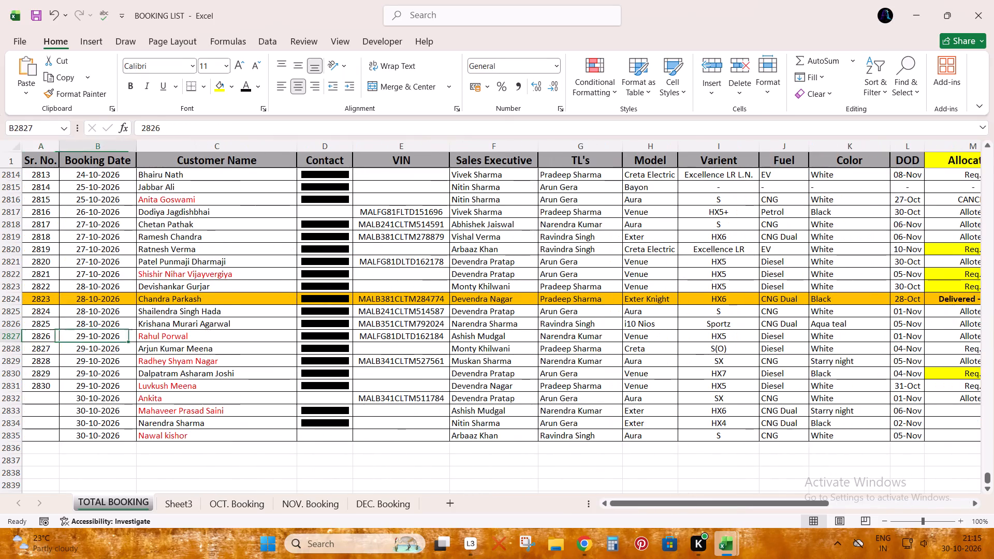
pyautogui.press('Right')
pyautogui.click(247, 85)
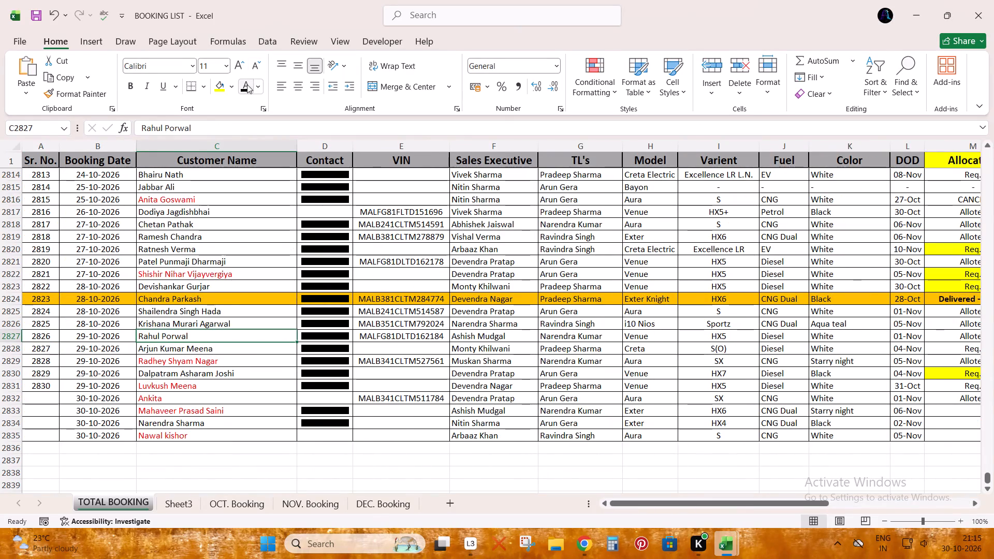
pyautogui.click(33, 18)
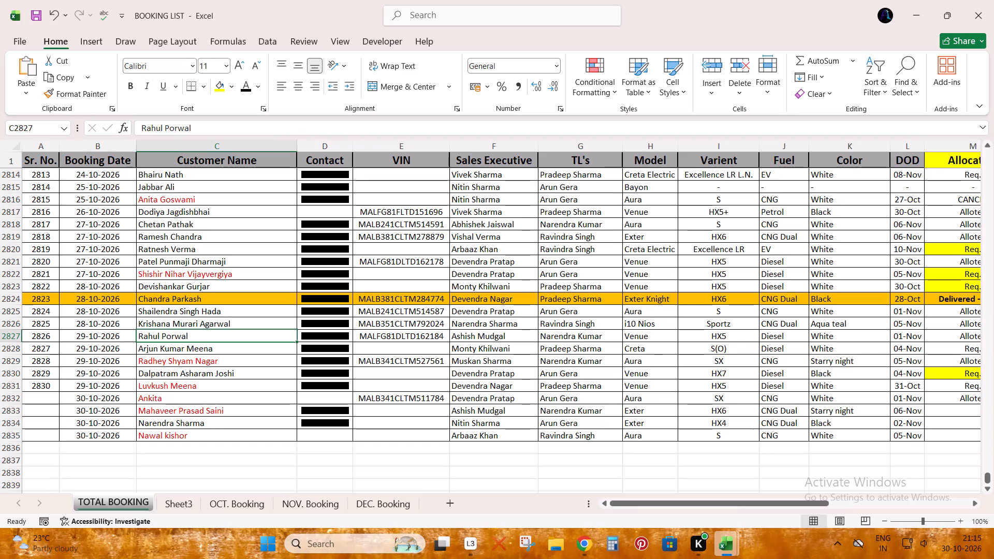
# Examine the booking with Sr. No. 2828 from its customer name through VIN, source, deal and finance to its insurance.
pyautogui.press('Down')
pyautogui.press('Down')
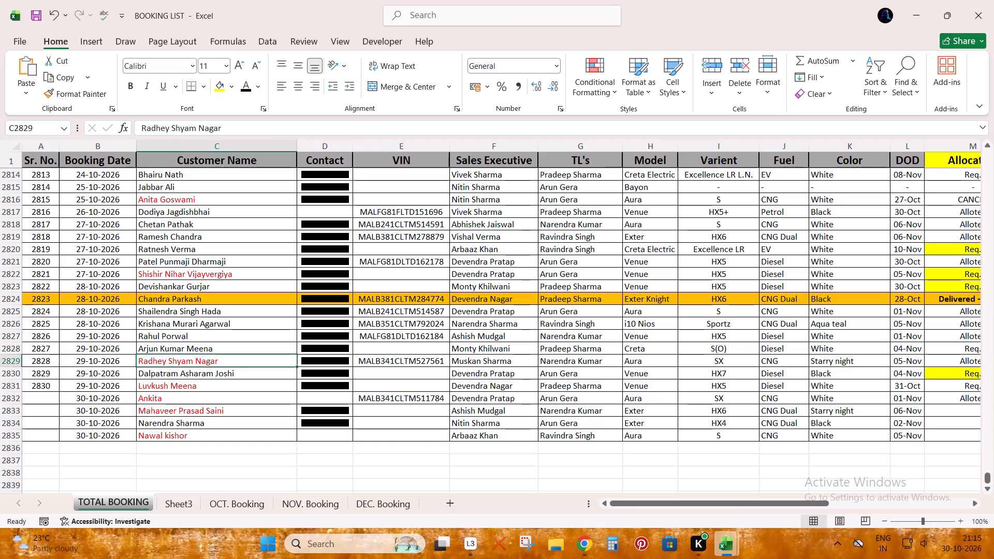
pyautogui.press('Right')
pyautogui.press('Right')
pyautogui.press('Right')
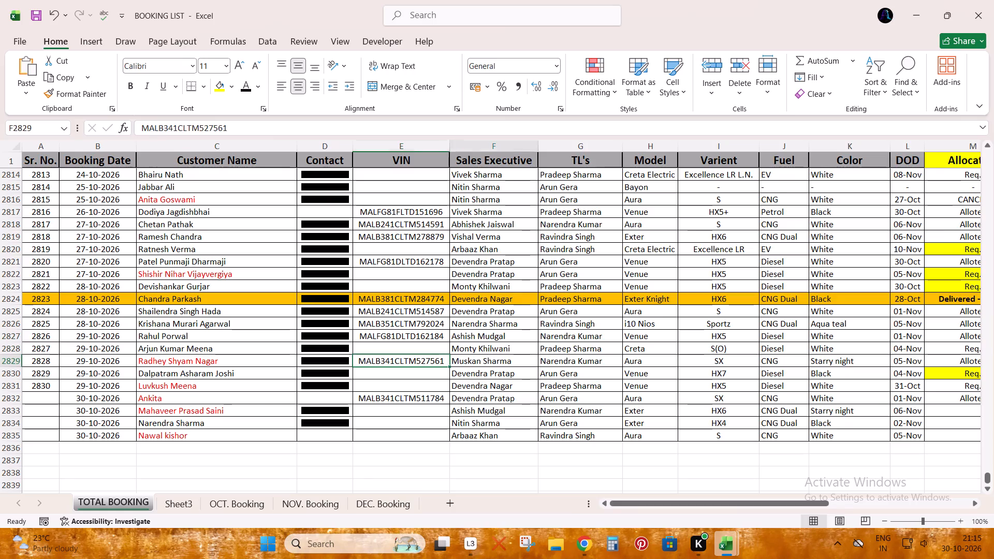
pyautogui.press('Right')
pyautogui.press('Right')
pyautogui.press('Right')
pyautogui.press('Right')
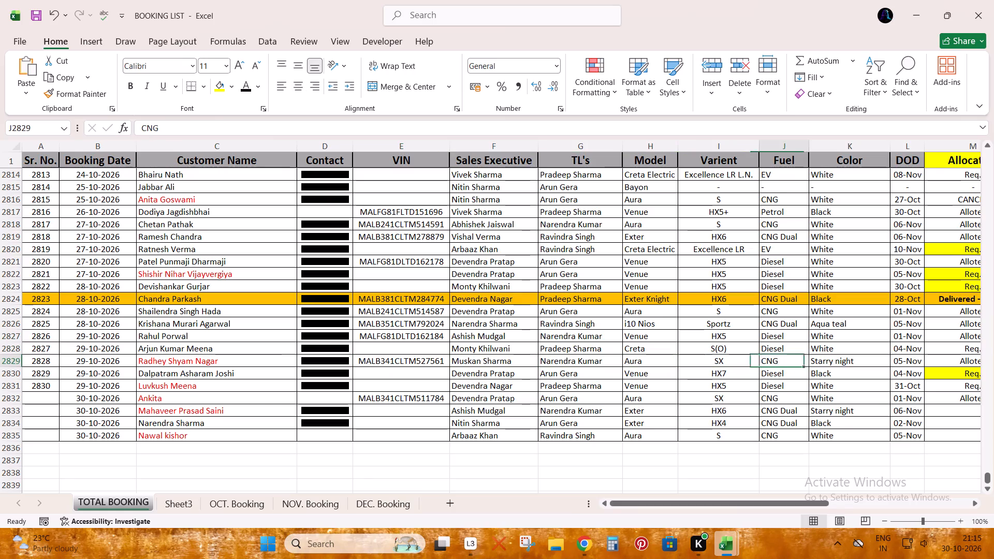
pyautogui.press('Right')
pyautogui.press('Right')
pyautogui.press('Right')
pyautogui.press('Right')
pyautogui.press('Right')
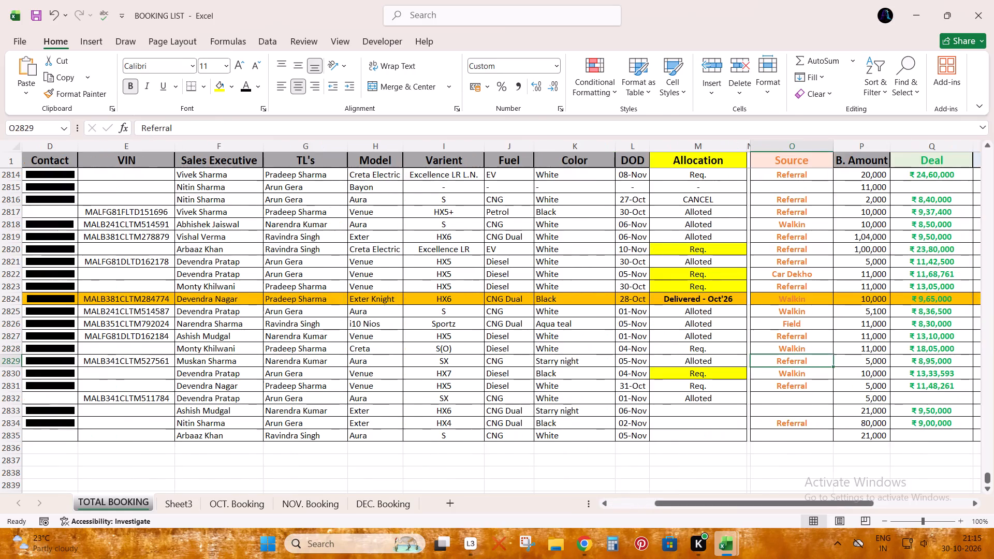
pyautogui.press('Right')
pyautogui.press('Right')
pyautogui.press('Right')
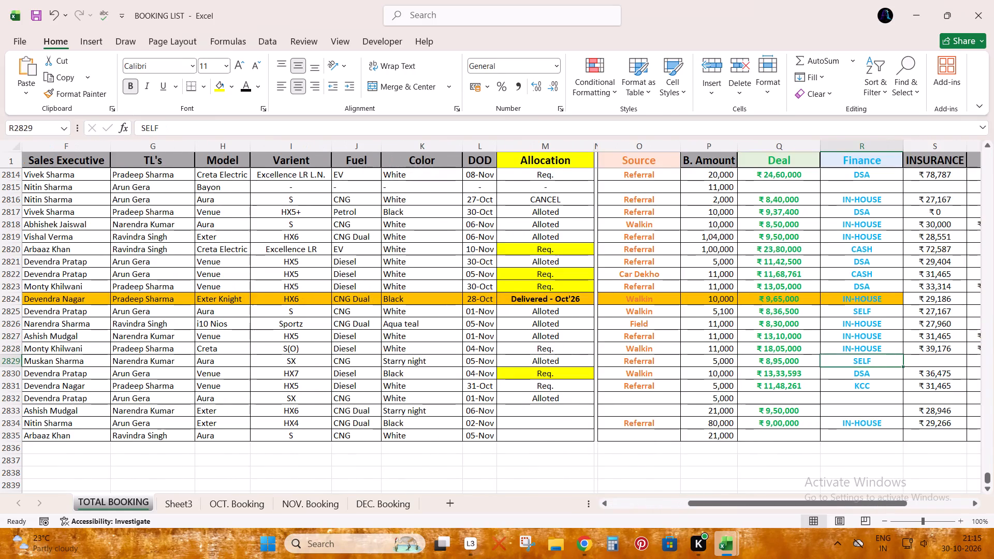
pyautogui.press('Left')
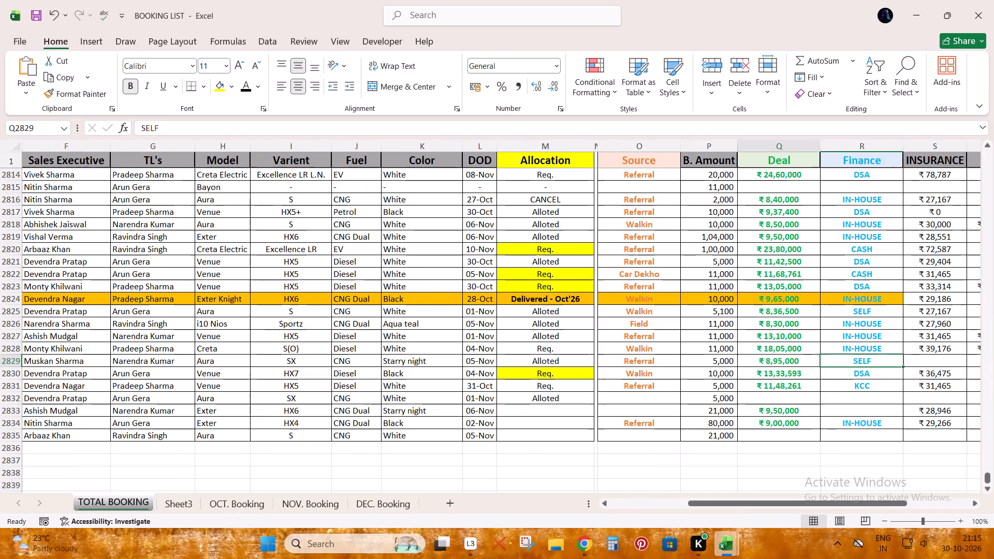
pyautogui.press('Right')
pyautogui.press('Left')
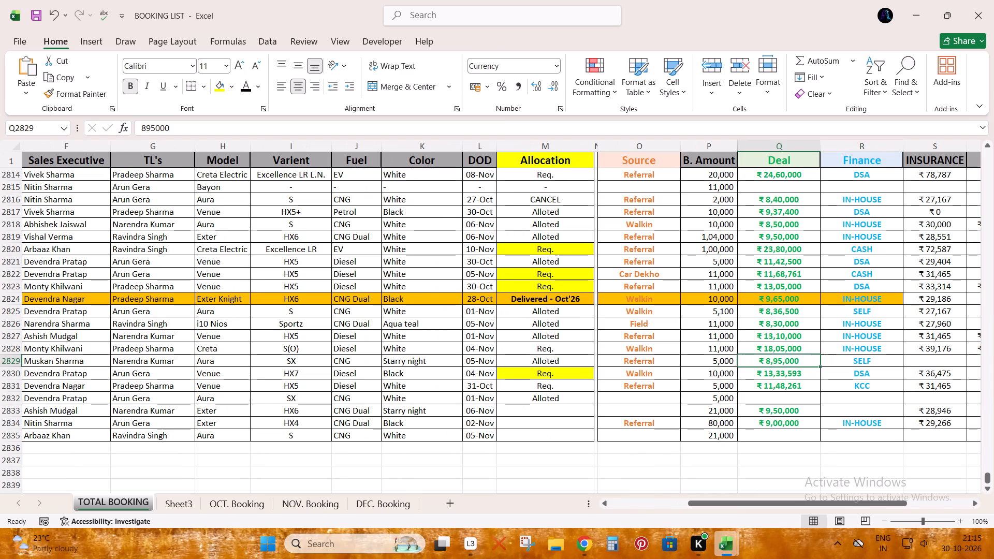
pyautogui.press('Right')
pyautogui.press('Right')
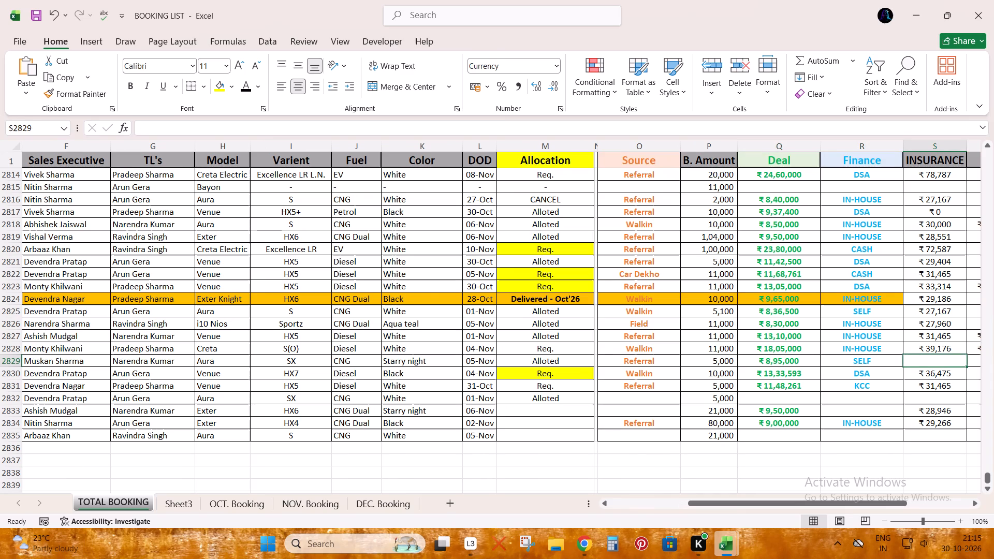
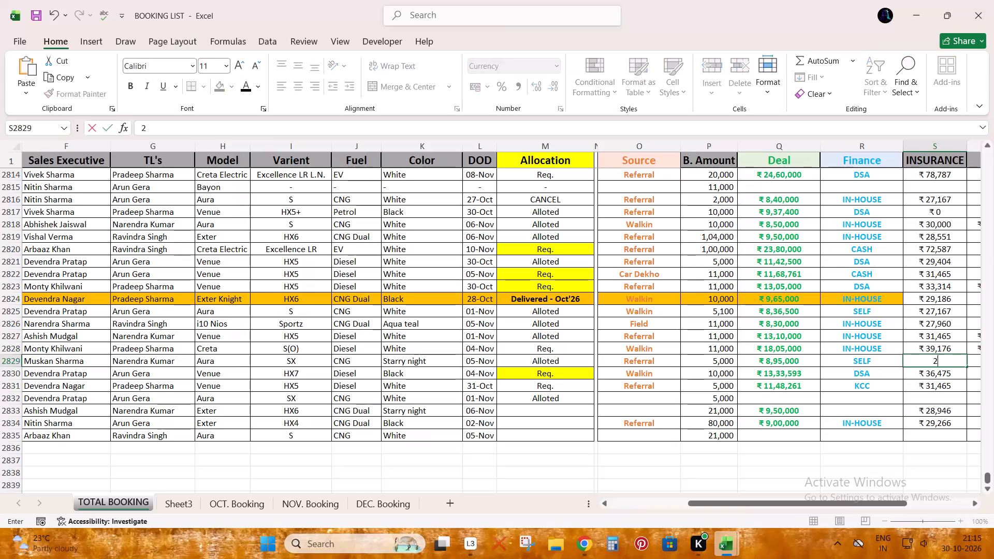
# Fill in the booking with Sr. No. 2828: insurance 28424, RTO 93585, accessories 4000, TCS 0 and screp cost 0.
pyautogui.press('8')
pyautogui.write('424')
pyautogui.press('Right')
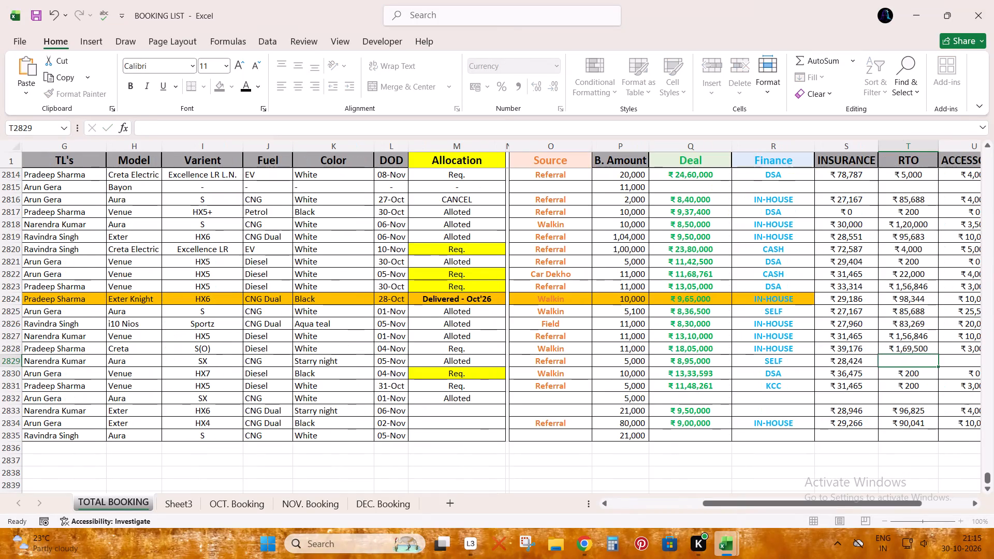
pyautogui.write('93585')
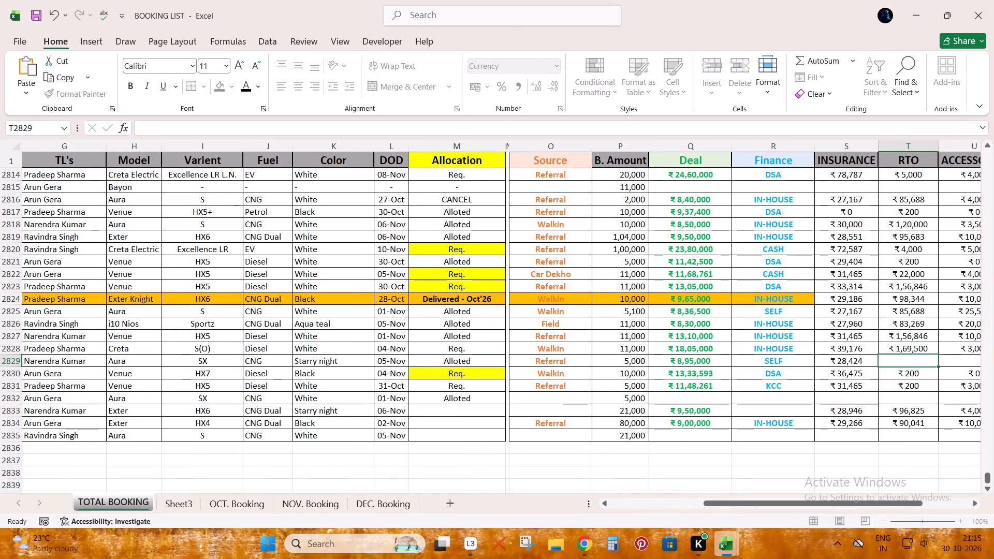
pyautogui.press('Right')
pyautogui.write('4000')
pyautogui.press('Right')
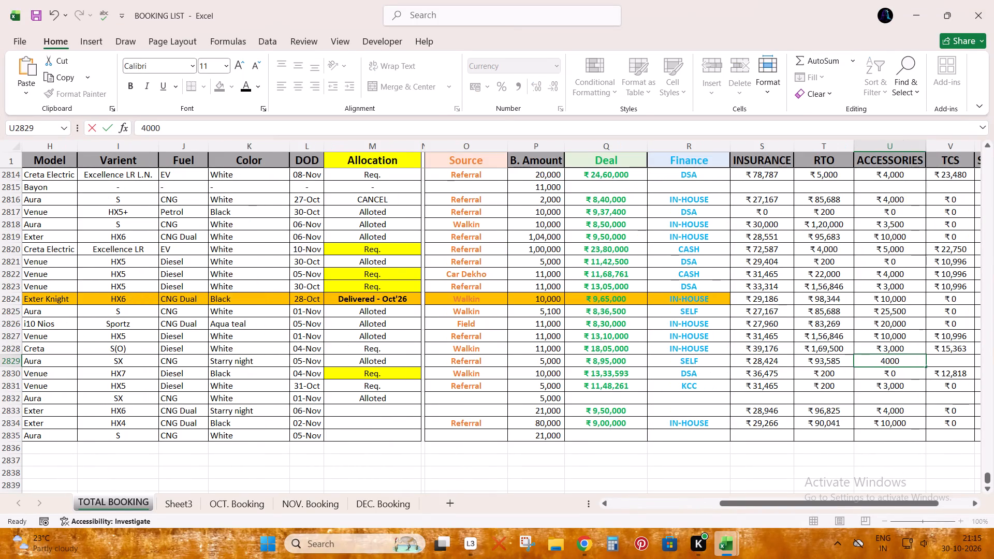
pyautogui.press('0')
pyautogui.press('0')
pyautogui.press('Right')
pyautogui.press('0')
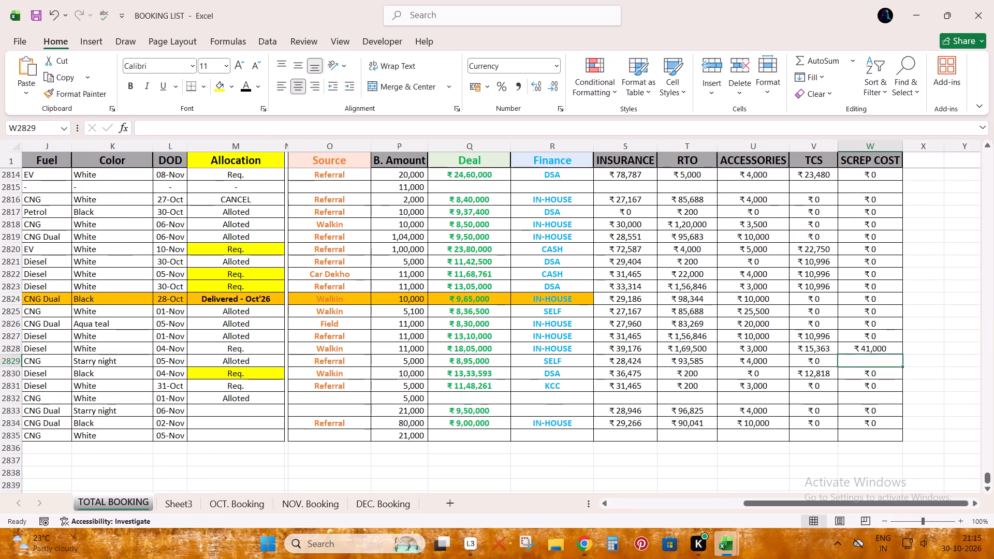
# Check the insurance, RTO, accessories, TCS and deal amounts of the booking with Sr. No. 2828.
pyautogui.press('Left')
pyautogui.press('Left')
pyautogui.press('Left')
pyautogui.press('Left')
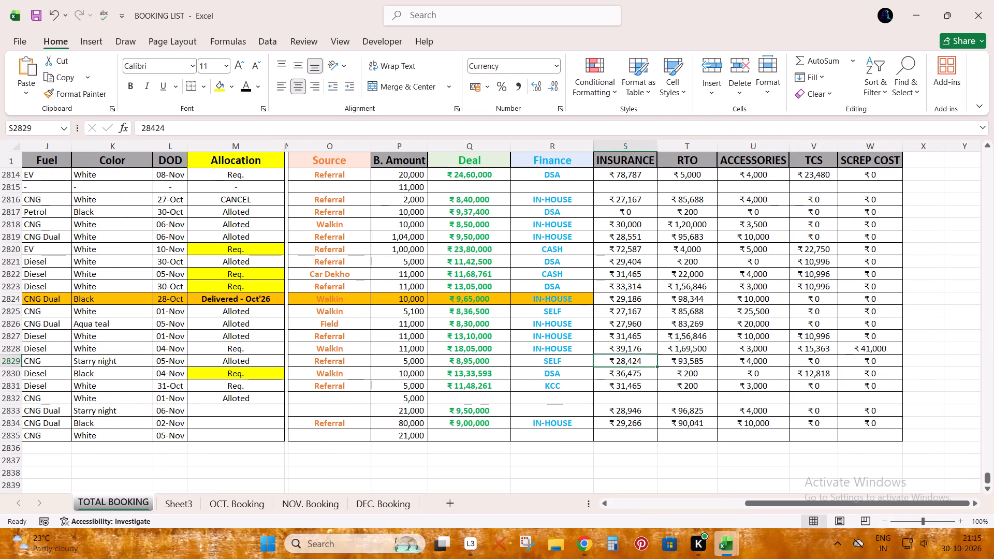
pyautogui.press('Right')
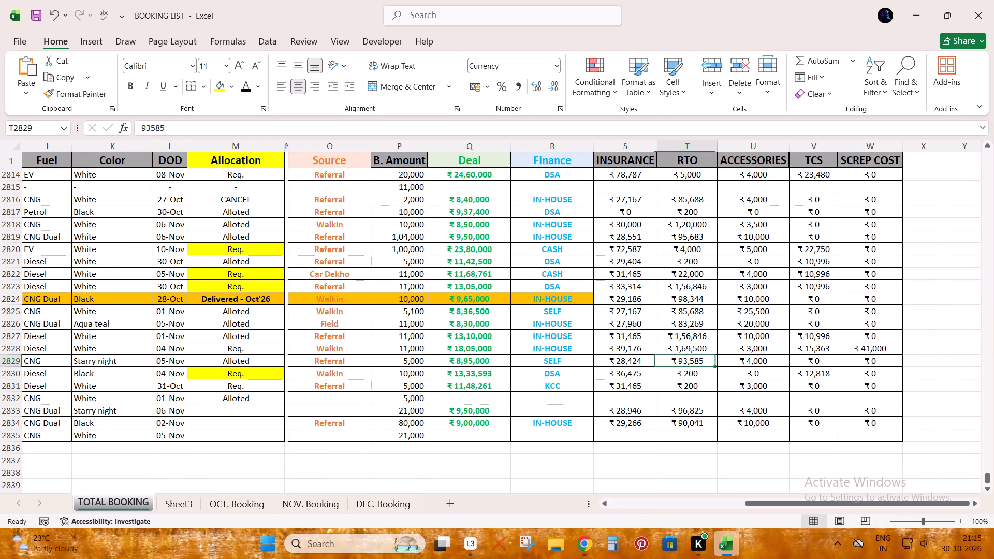
pyautogui.press('Right')
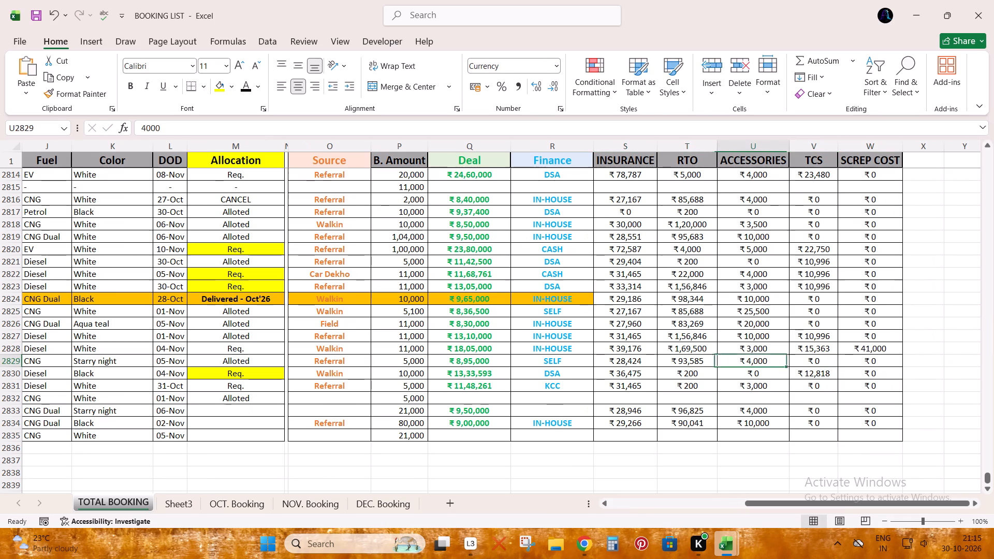
pyautogui.press('Right')
pyautogui.press('Left')
pyautogui.press('Left')
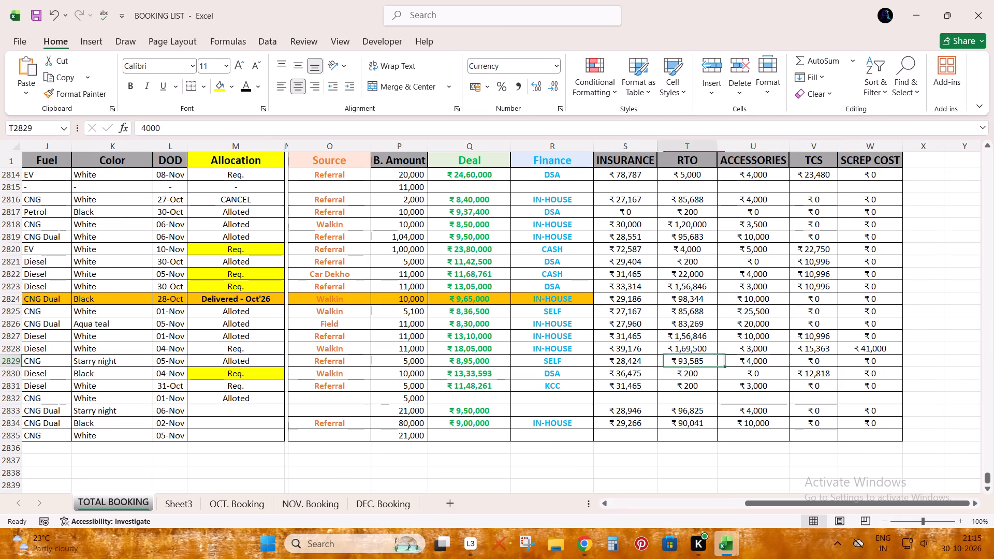
pyautogui.press('Left')
pyautogui.press('Left')
pyautogui.press('Left')
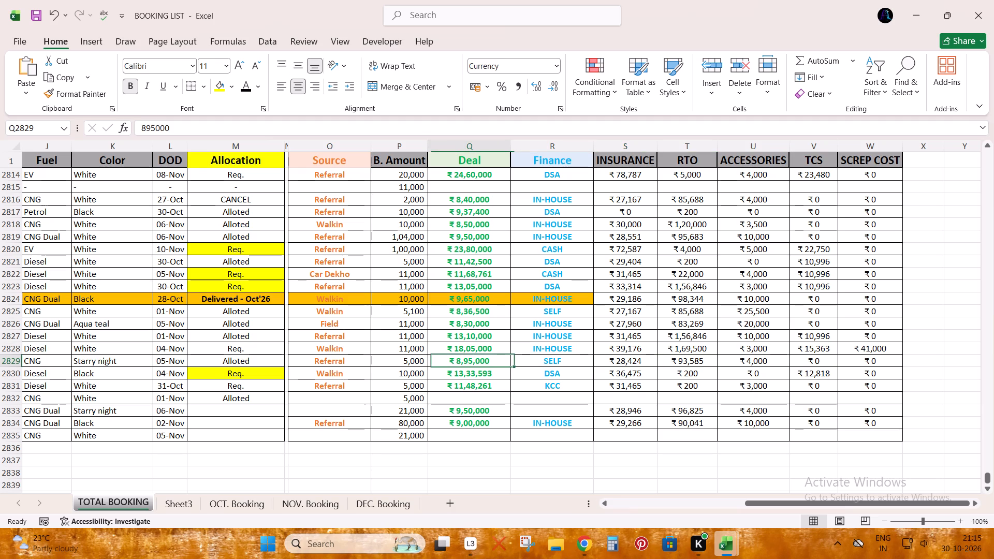
# Recolour the customer name of the booking with Sr. No. 2828 black and save the workbook.
pyautogui.press('Left')
pyautogui.press('Left')
pyautogui.press('Left')
pyautogui.press('Left')
pyautogui.press('Left')
pyautogui.press('Left')
pyautogui.press('Left')
pyautogui.press('Left')
pyautogui.press('Left')
pyautogui.press('Left')
pyautogui.press('Left')
pyautogui.press('Left')
pyautogui.press('Left')
pyautogui.press('Left')
pyautogui.press('Left')
pyautogui.press('Left')
pyautogui.press('Left')
pyautogui.press('Left')
pyautogui.press('Left')
pyautogui.press('Left')
pyautogui.press('Left')
pyautogui.press('Left')
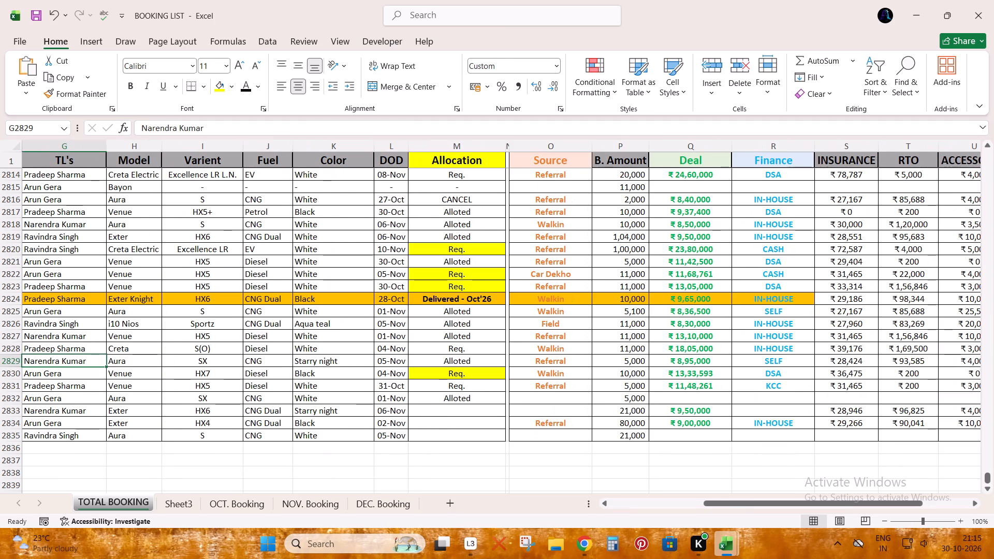
pyautogui.press('Left')
pyautogui.press('Left')
pyautogui.press('Left')
pyautogui.press('Left')
pyautogui.press('Left')
pyautogui.press('Left')
pyautogui.press('Left')
pyautogui.press('Left')
pyautogui.press('Left')
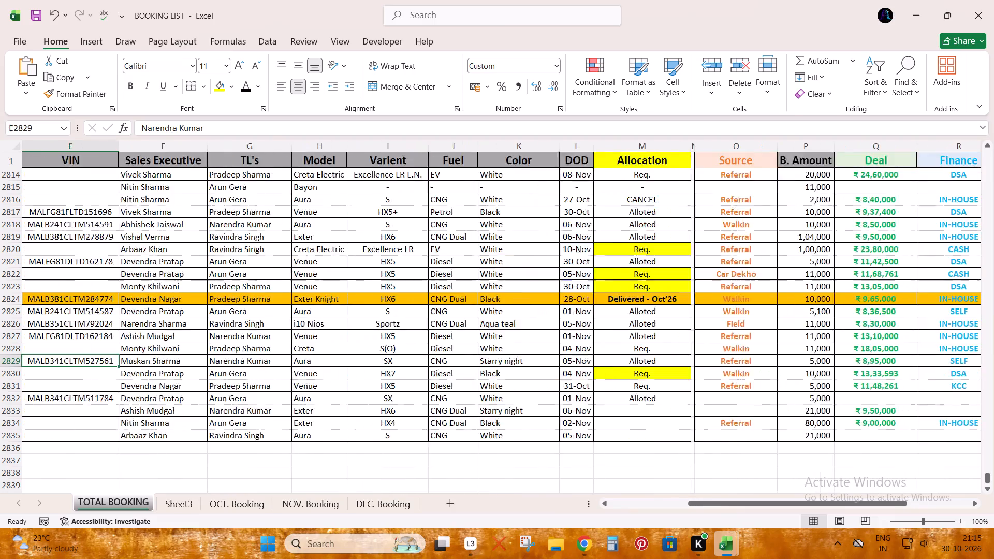
pyautogui.press('Right')
pyautogui.press('Right')
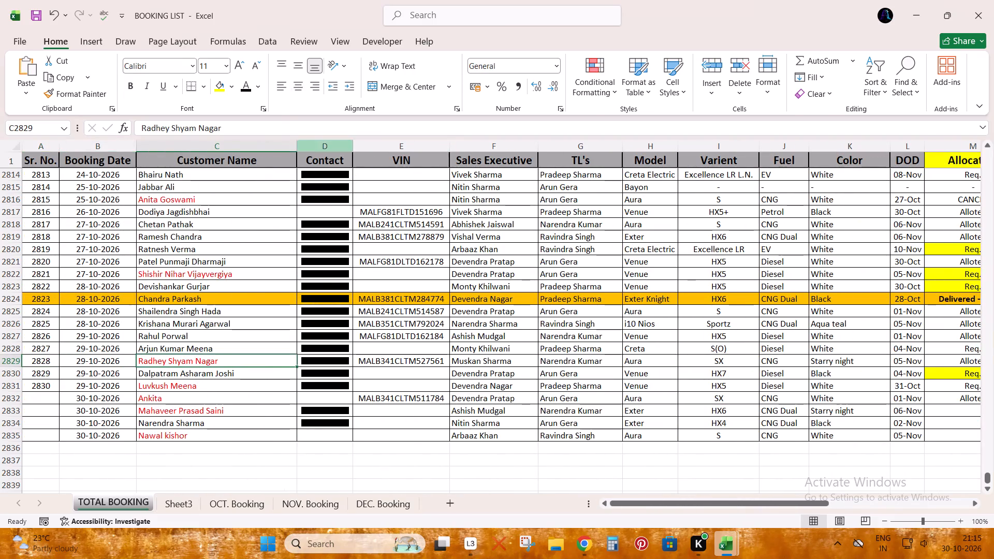
pyautogui.click(243, 85)
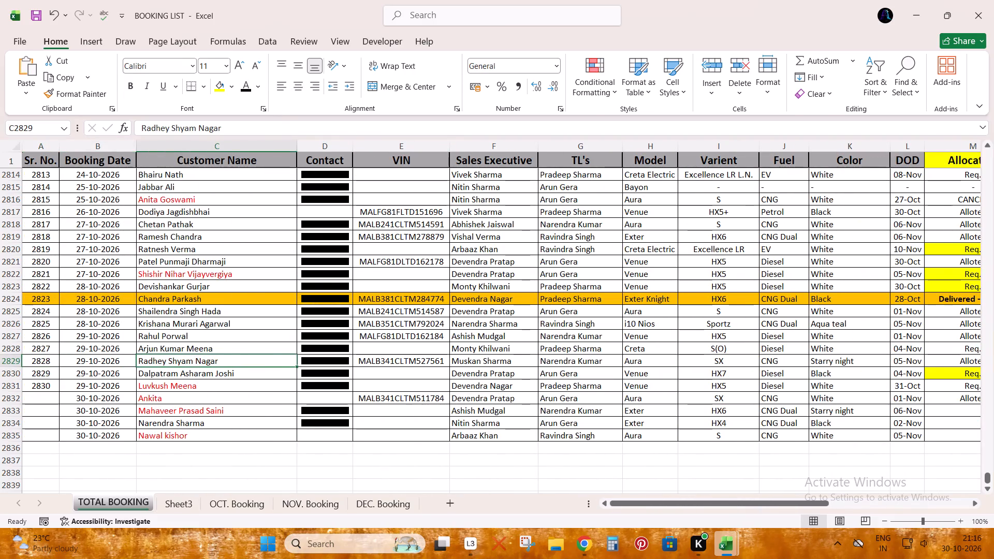
pyautogui.click(33, 12)
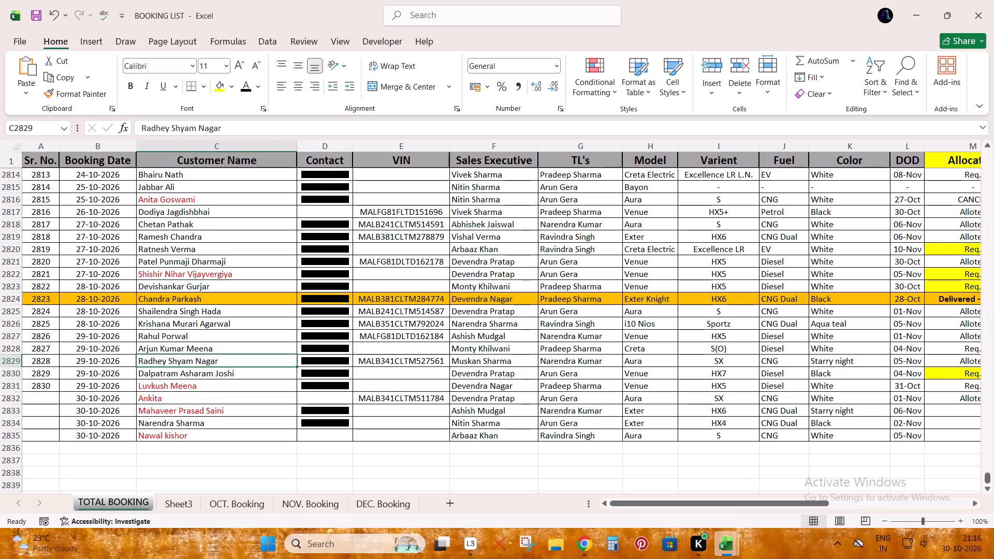
# Correct the customer name in row 2835 by capitalising its second word and adding the customer's surname.
pyautogui.press('Down')
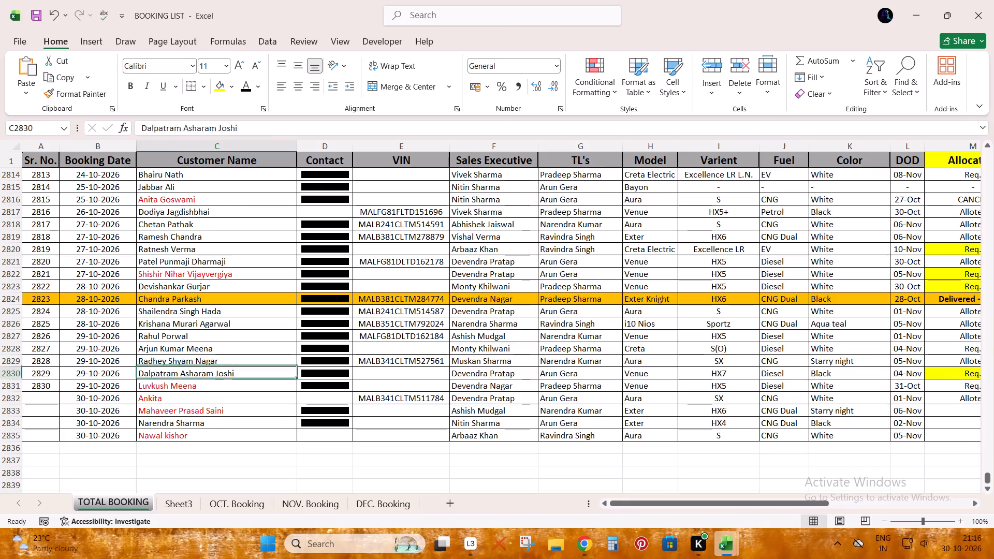
pyautogui.press('Down')
pyautogui.press('Down')
pyautogui.press('Down')
pyautogui.press('Down')
pyautogui.press('Down')
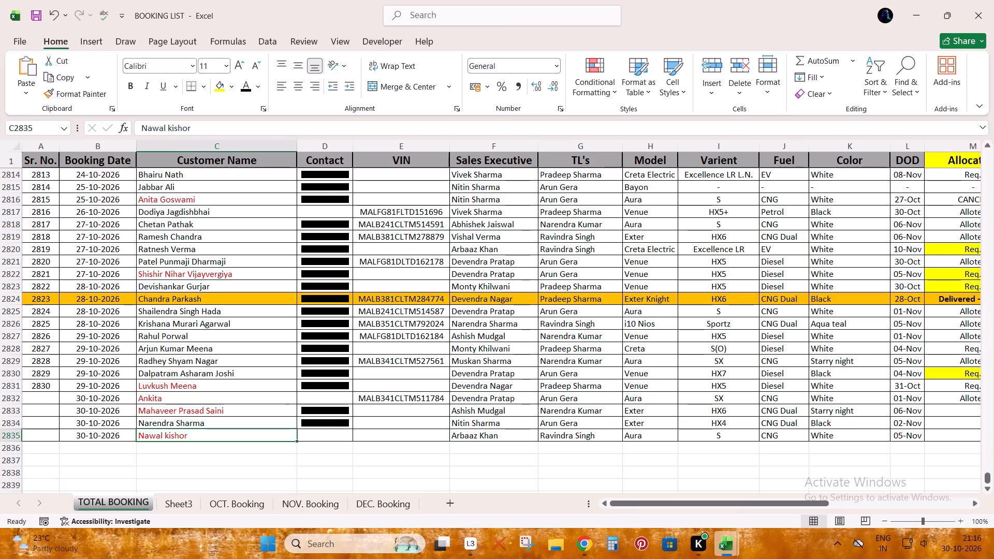
pyautogui.press('F2')
pyautogui.hotkey('ctrl', 'Left')
pyautogui.press('Delete')
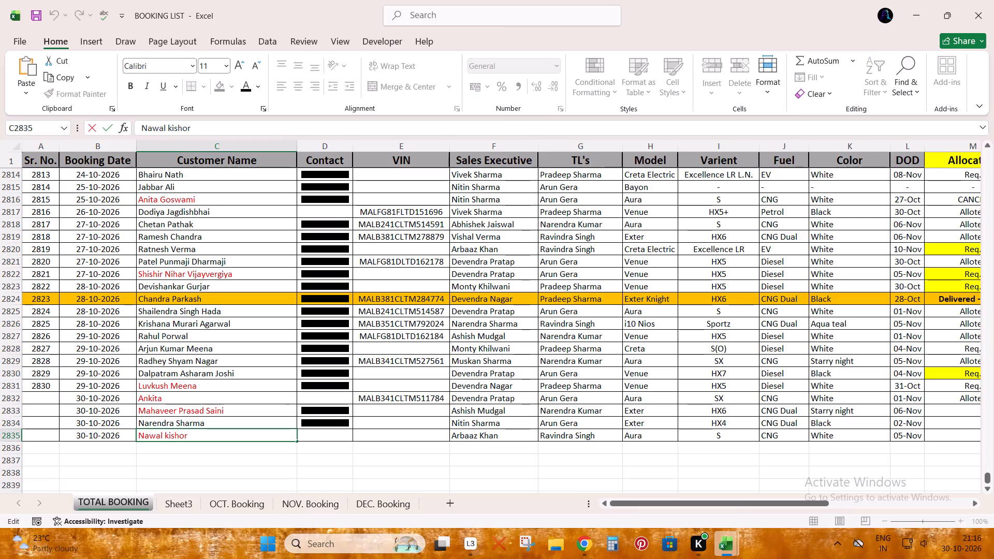
pyautogui.hotkey('shift', 'k')
pyautogui.hotkey('ctrl', 'Right')
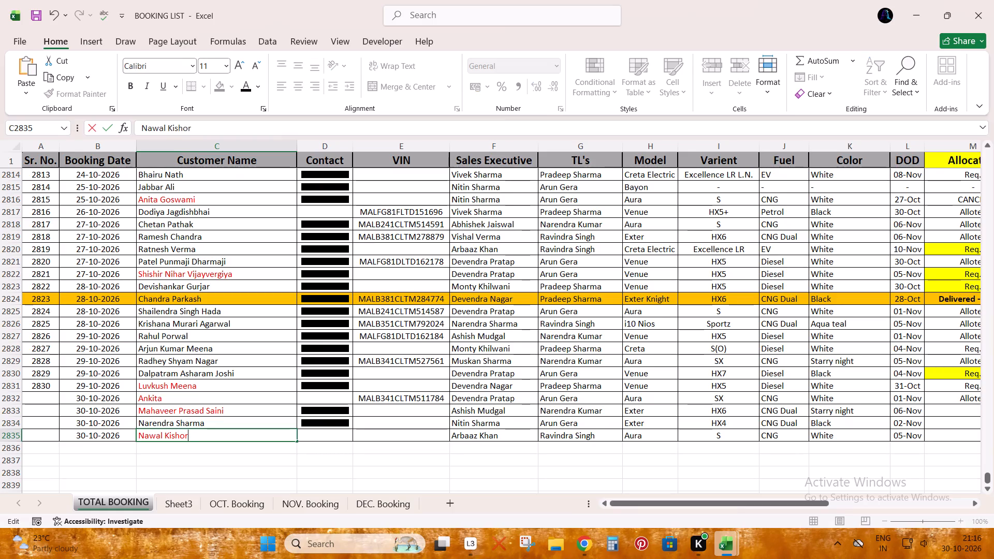
pyautogui.press('space')
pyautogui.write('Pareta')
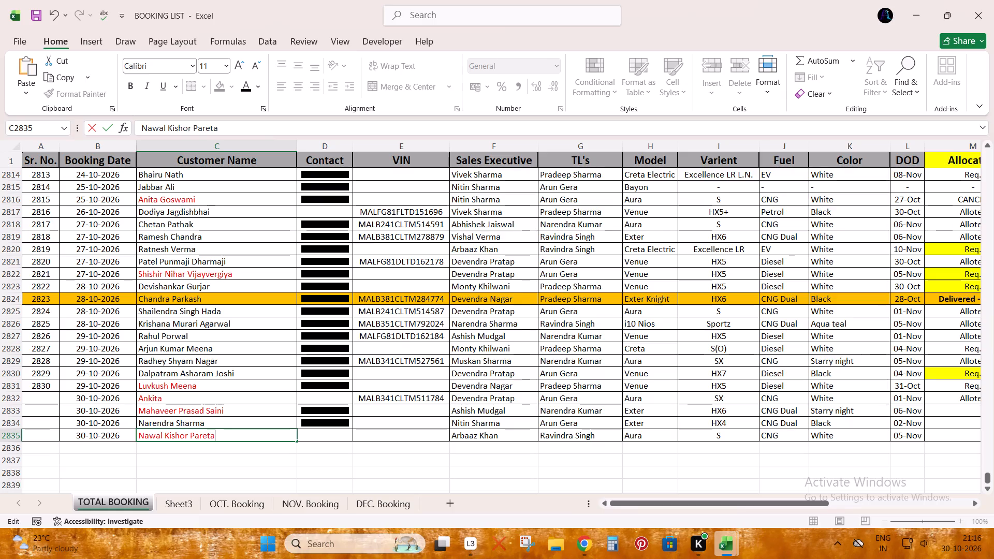
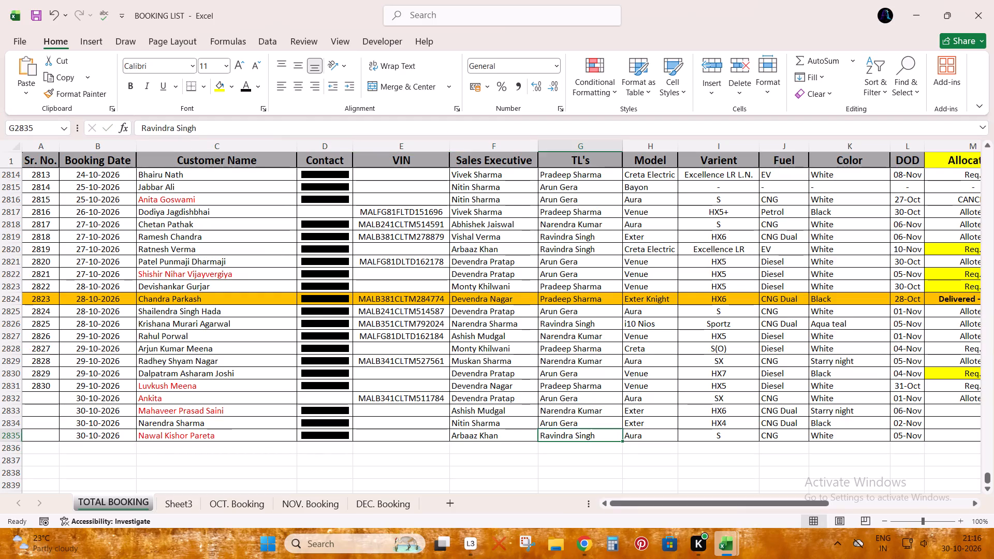
# Fill in the booking in row 2835 with source Referral, finance KCC and a deal amount of 790000.
pyautogui.press('Right')
pyautogui.press('Right')
pyautogui.press('Right')
pyautogui.press('Right')
pyautogui.press('Right')
pyautogui.press('Right')
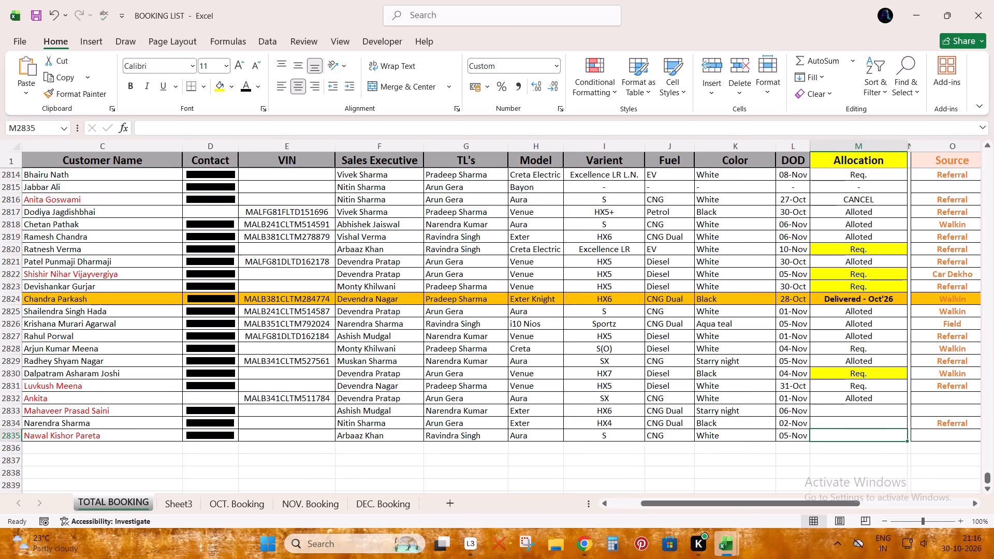
pyautogui.press('Right')
pyautogui.press('Right')
pyautogui.press('r')
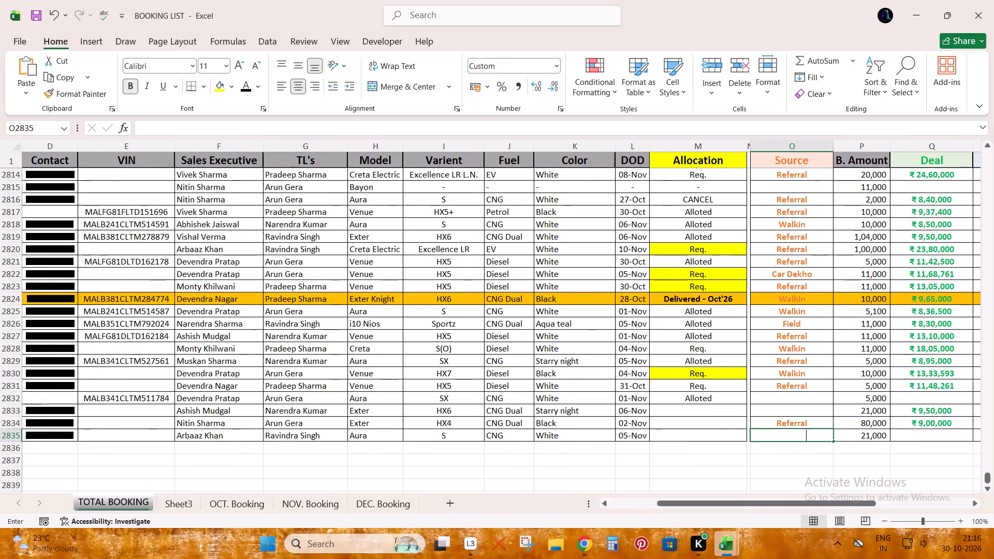
pyautogui.press('Right')
pyautogui.press('Right')
pyautogui.press('Right')
pyautogui.press('k')
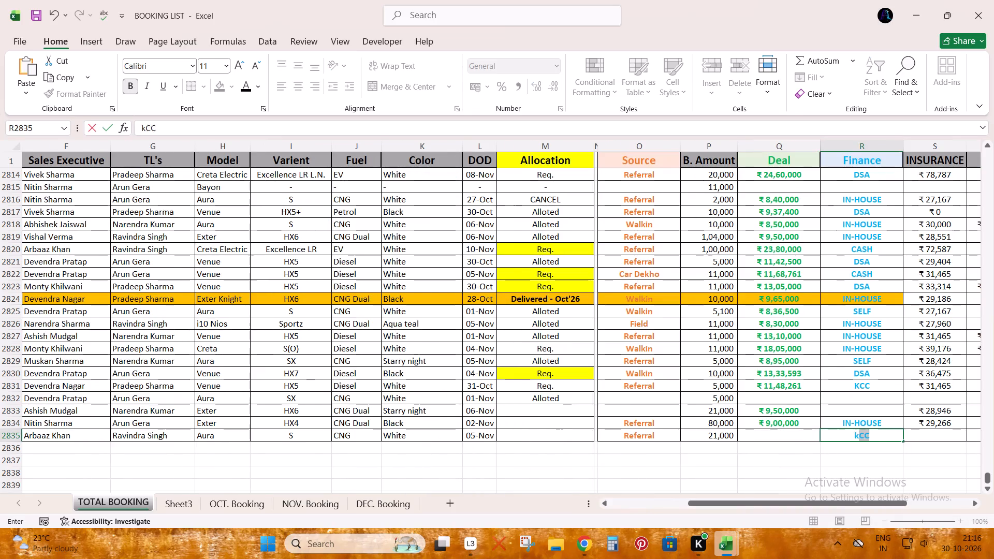
pyautogui.press('Right')
pyautogui.press('Left')
pyautogui.press('Left')
pyautogui.press('Left')
pyautogui.press('Right')
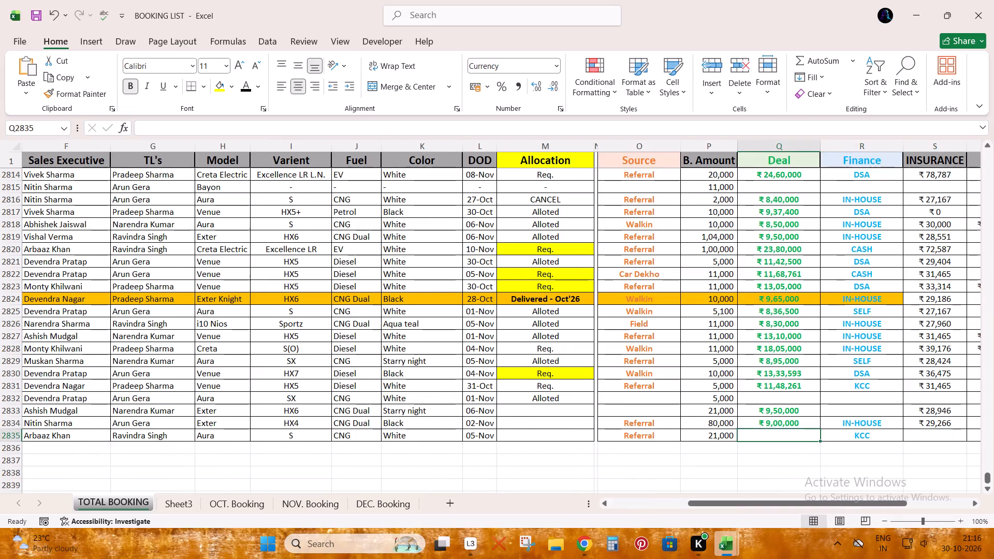
pyautogui.press('7')
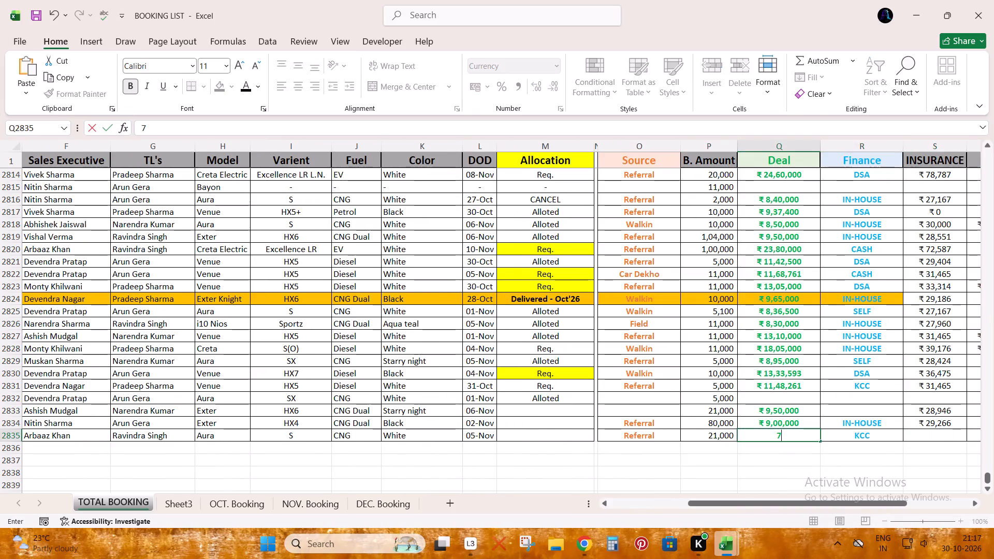
pyautogui.write('90000')
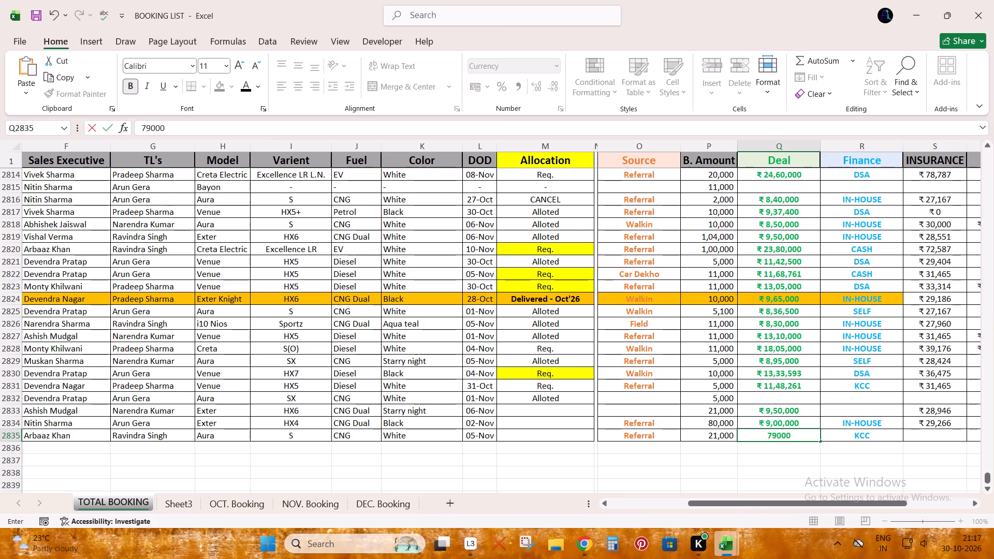
pyautogui.press('Right')
# Complete the costs in row 2835: insurance 28360, RTO 85547, accessories 0, TCS 0 and screp cost 0.
pyautogui.press('Right')
pyautogui.press('Right')
pyautogui.press('Left')
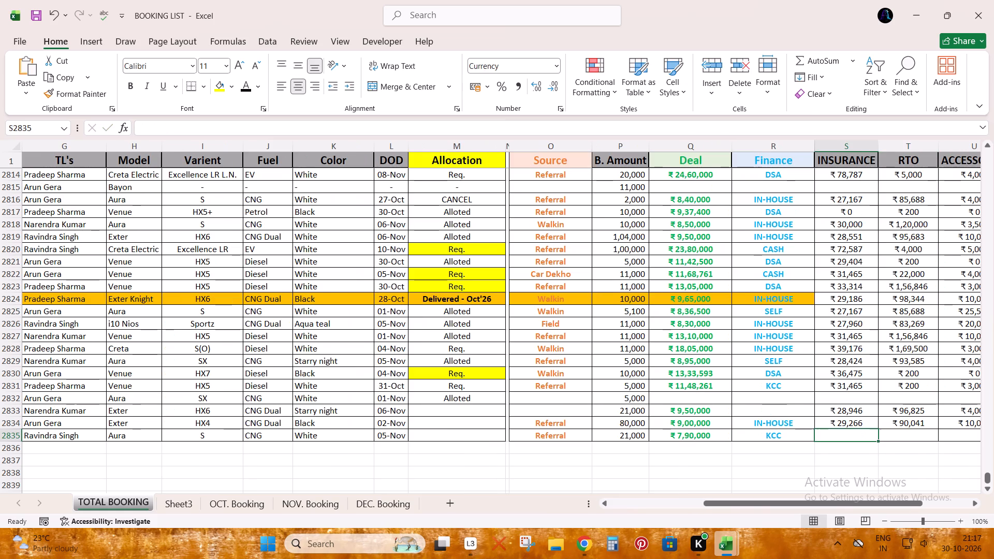
pyautogui.write('28360')
pyautogui.press('Right')
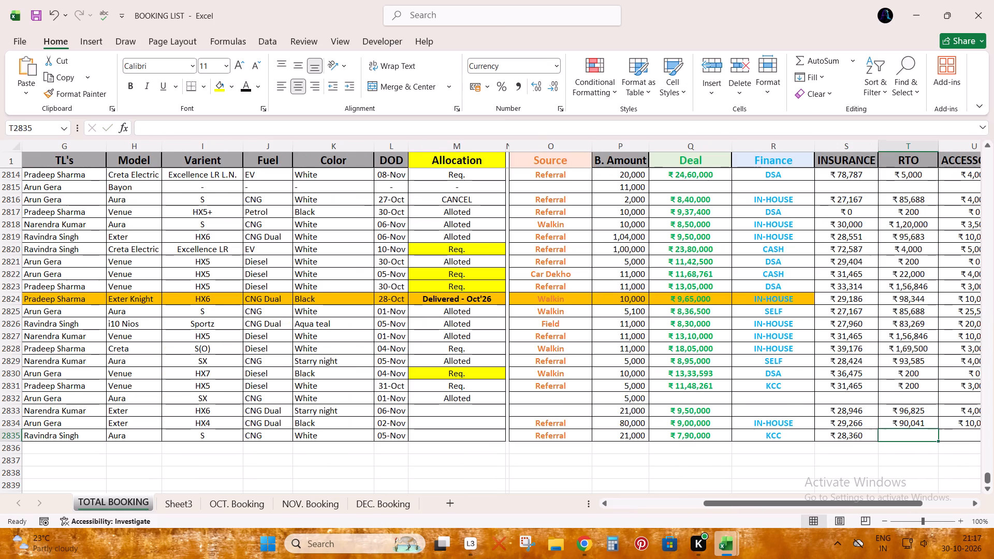
pyautogui.write('85547')
pyautogui.press('Right')
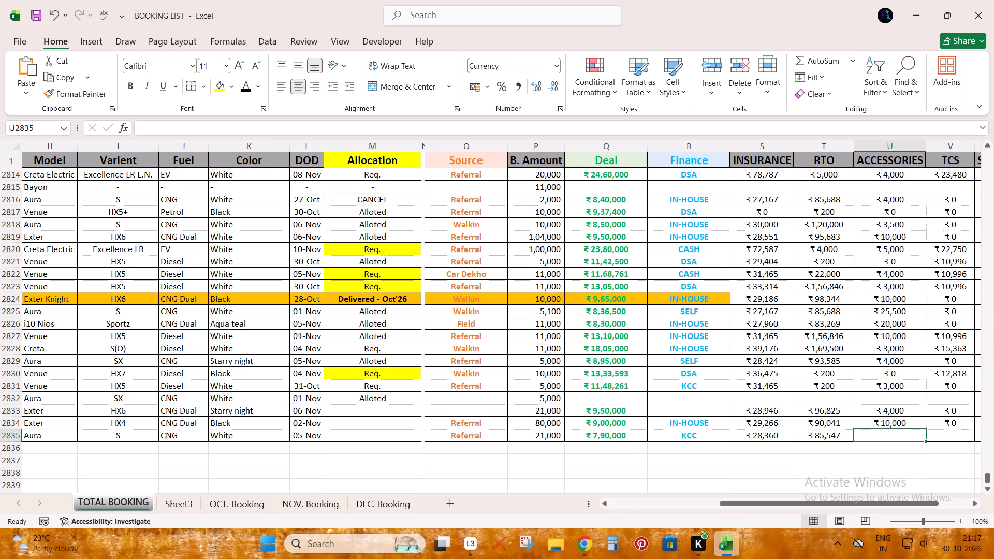
pyautogui.press('0')
pyautogui.press('Right')
pyautogui.press('0')
pyautogui.press('Right')
pyautogui.press('0')
pyautogui.press('Left')
# Check the insurance and RTO amounts of the booking in row 2835 and return to its customer name.
pyautogui.press('Left')
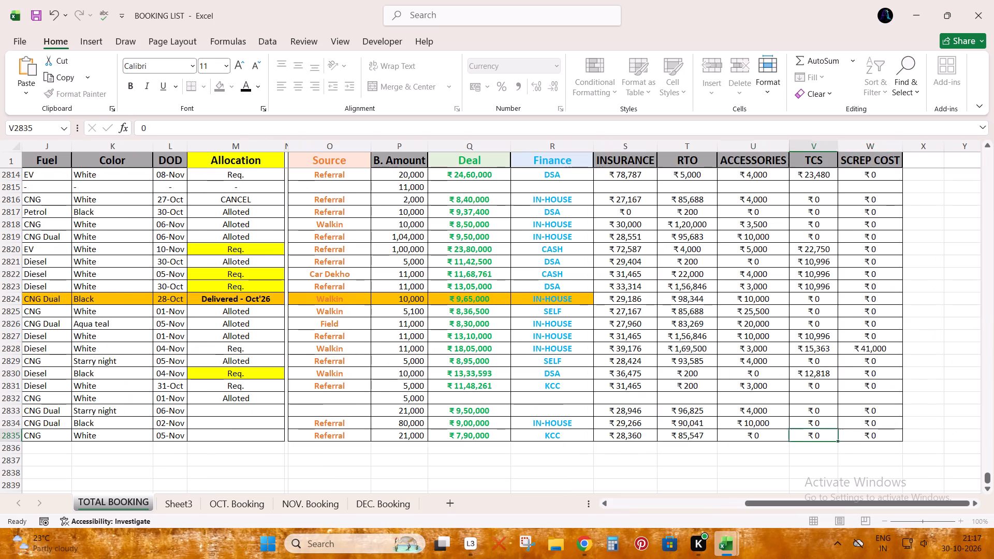
pyautogui.press('Left')
pyautogui.press('Left')
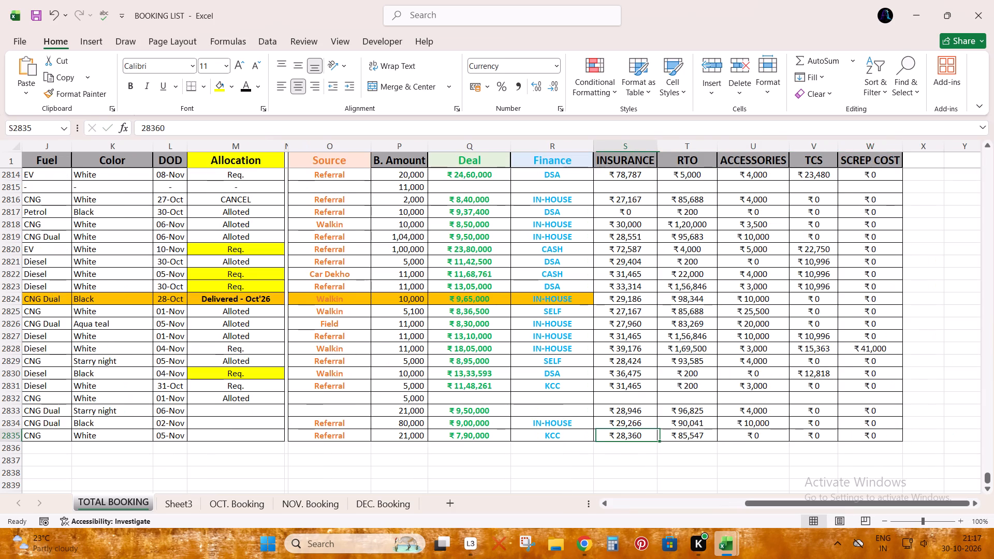
pyautogui.press('Right')
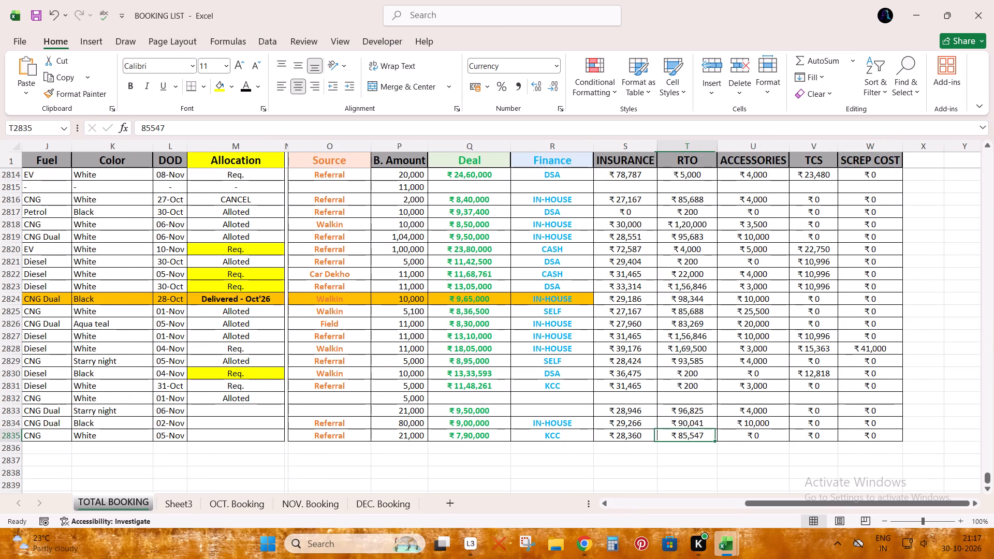
pyautogui.press('Left')
pyautogui.press('Left')
pyautogui.press('Left')
pyautogui.press('Left')
pyautogui.press('Left')
pyautogui.press('Left')
pyautogui.press('Left')
pyautogui.press('Left')
pyautogui.press('Left')
pyautogui.press('Left')
pyautogui.press('Left')
pyautogui.press('Left')
pyautogui.press('Left')
pyautogui.press('Left')
pyautogui.press('Left')
pyautogui.press('Left')
pyautogui.press('Left')
pyautogui.press('Left')
pyautogui.press('Left')
pyautogui.press('Left')
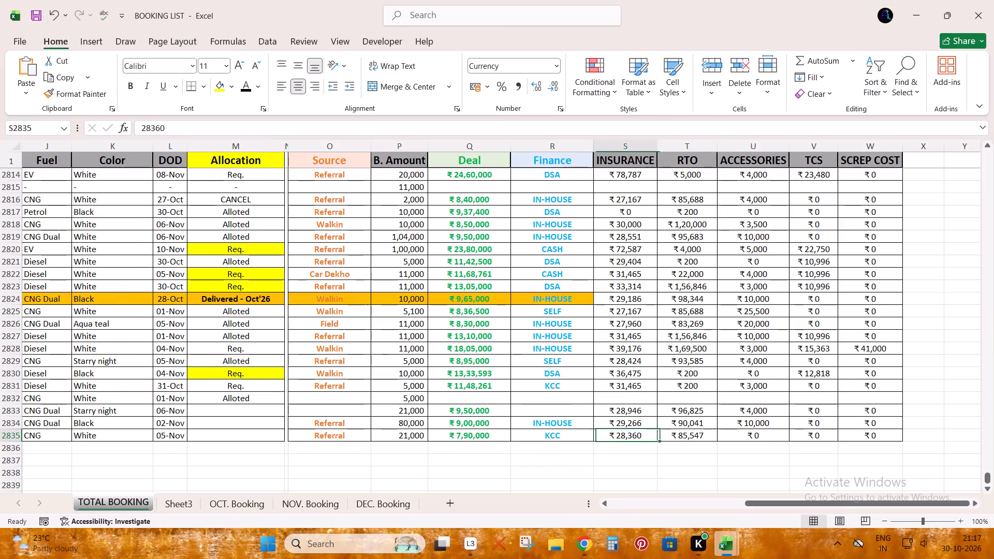
pyautogui.press('Right')
pyautogui.press('Right')
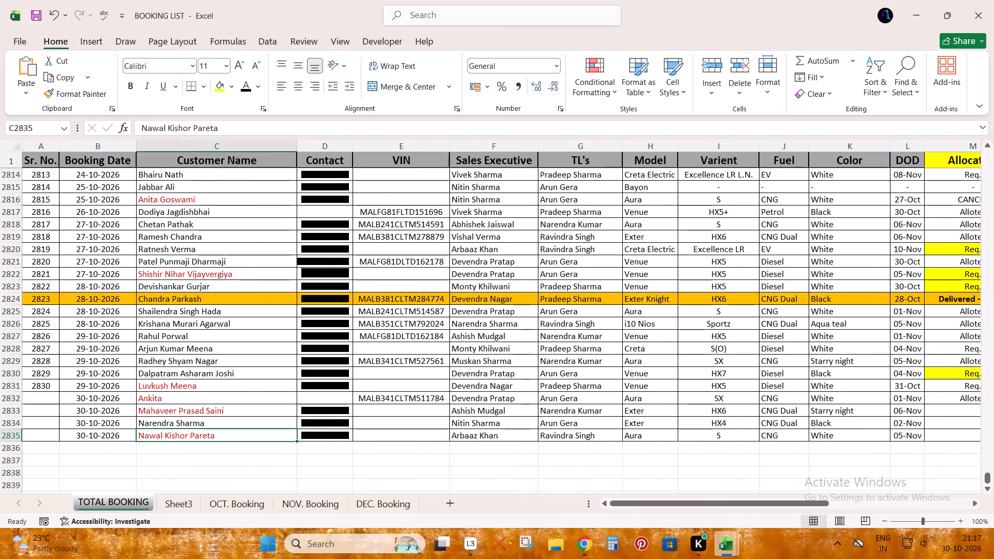
# Save the workbook.
pyautogui.click(37, 21)
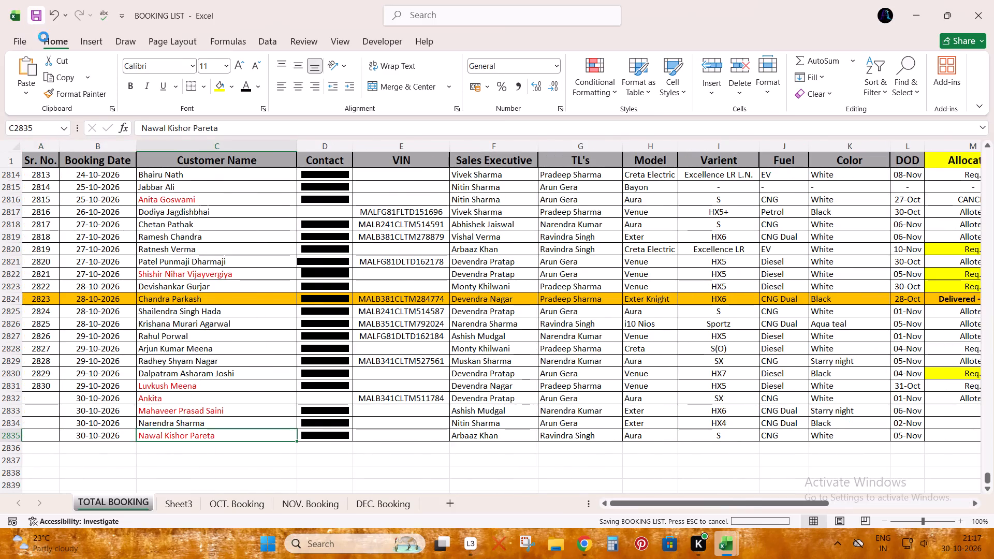
# Check the booking amount, finance type, insurance, RTO, accessories and TCS of the booking with Sr. No. 2821.
pyautogui.click(217, 412)
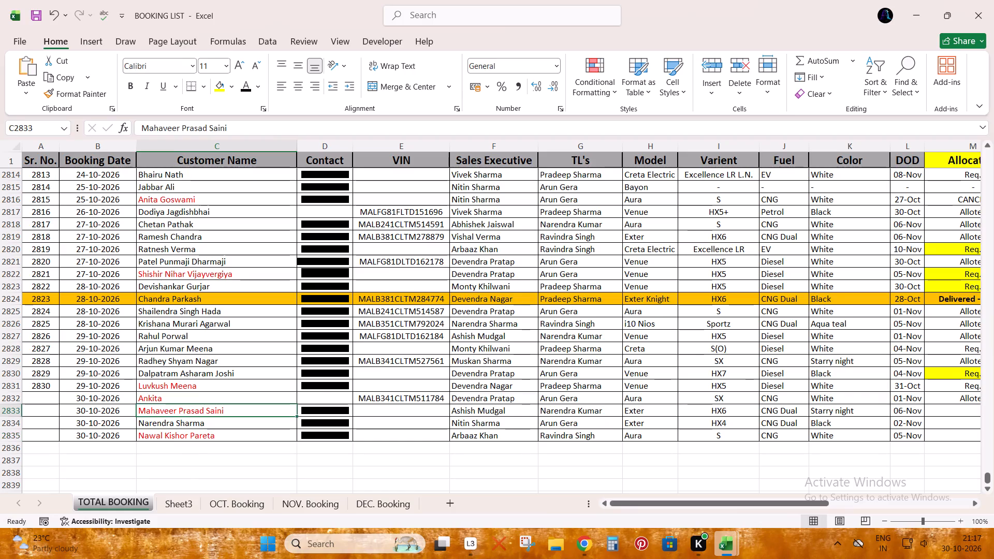
pyautogui.click(231, 275)
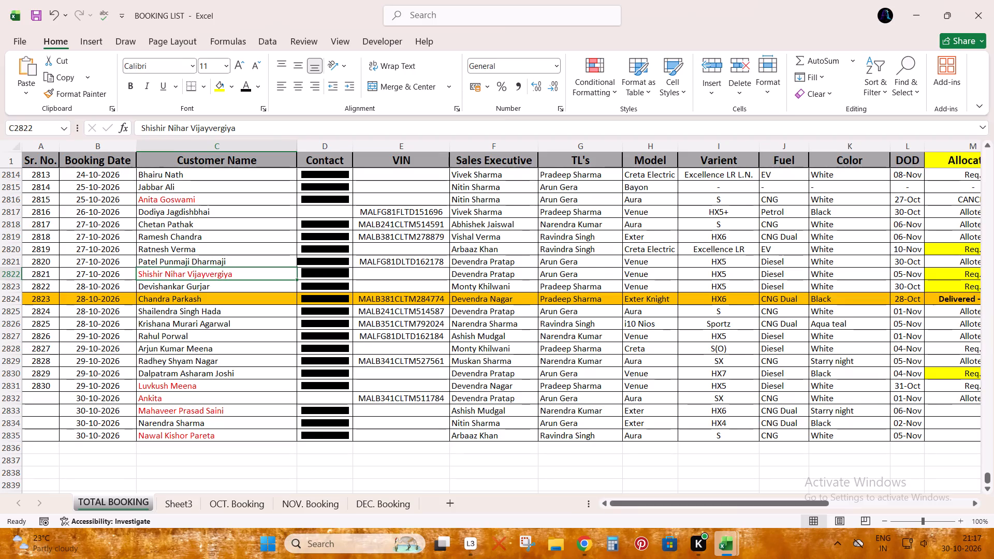
pyautogui.press('Right')
pyautogui.press('Right')
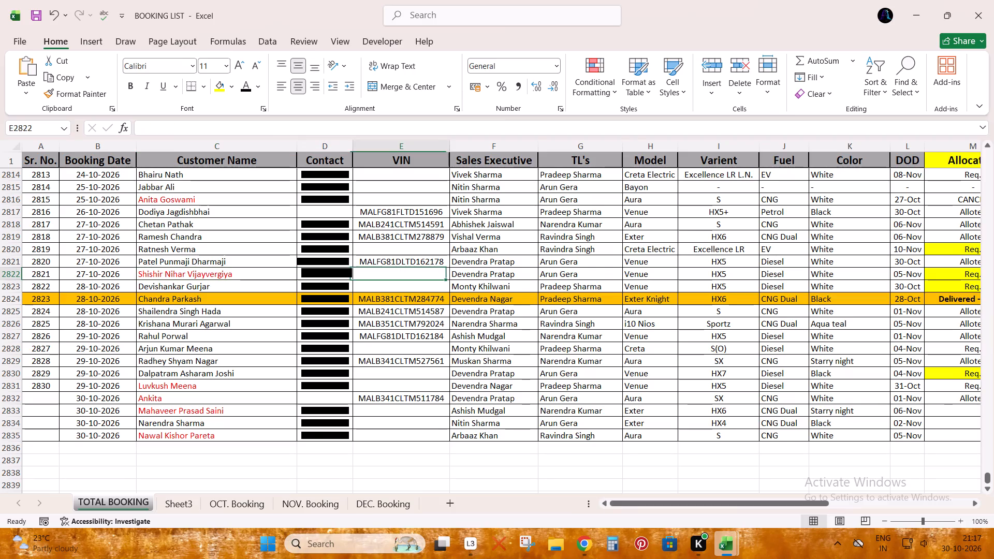
pyautogui.press('Right')
pyautogui.press('Right')
pyautogui.press('Right')
pyautogui.press('Right')
pyautogui.press('Right')
pyautogui.press('Right')
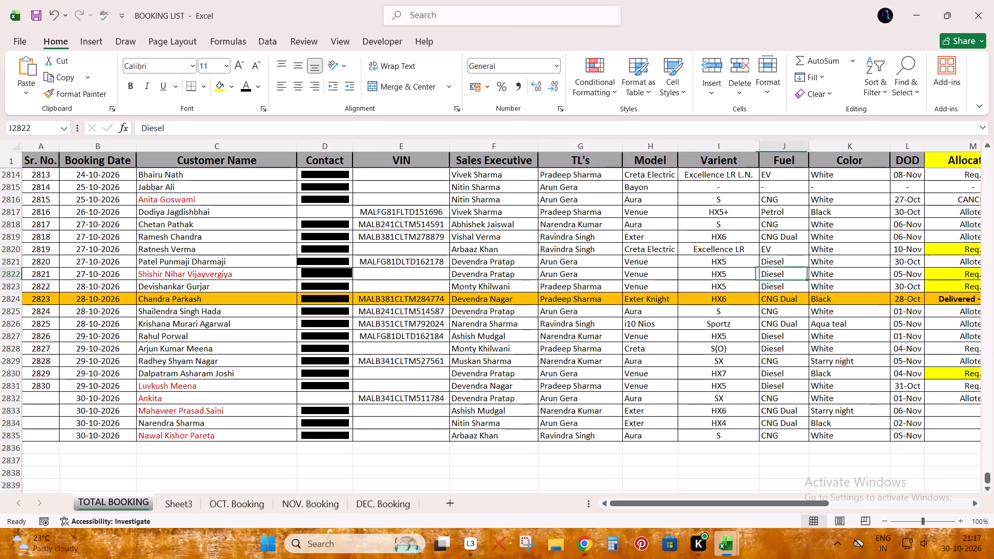
pyautogui.press('Right')
pyautogui.press('Right')
pyautogui.press('Right')
pyautogui.press('Right')
pyautogui.press('Right')
pyautogui.press('Right')
pyautogui.press('Right')
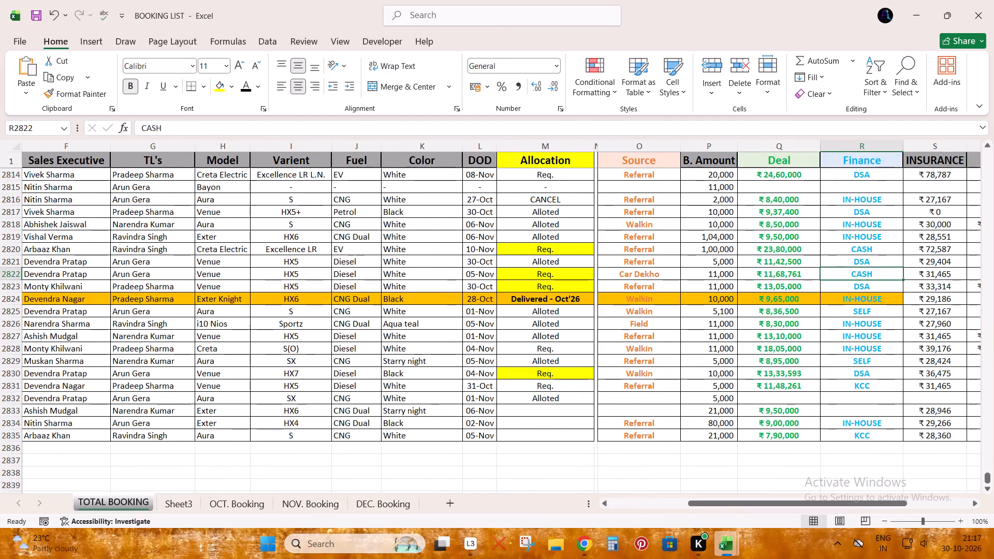
pyautogui.press('Left')
pyautogui.press('Left')
pyautogui.press('Right')
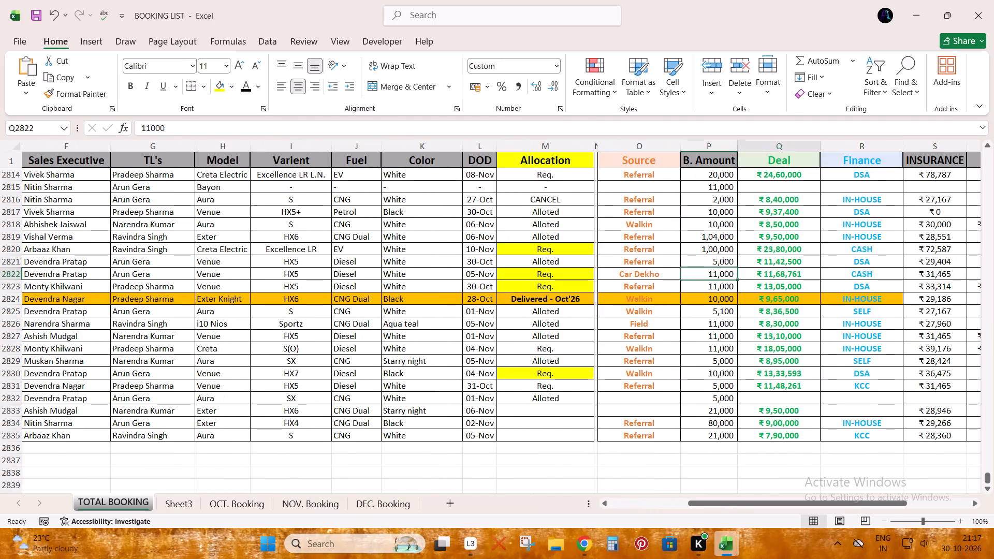
pyautogui.press('Right')
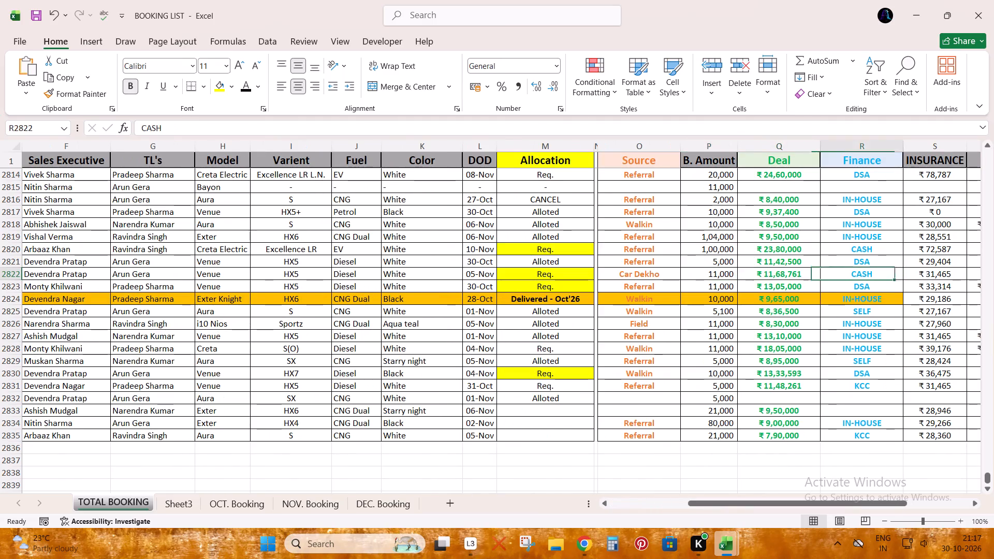
pyautogui.press('Right')
pyautogui.press('Right')
pyautogui.press('Right')
pyautogui.press('Right')
pyautogui.press('Right')
pyautogui.press('Left')
pyautogui.press('Left')
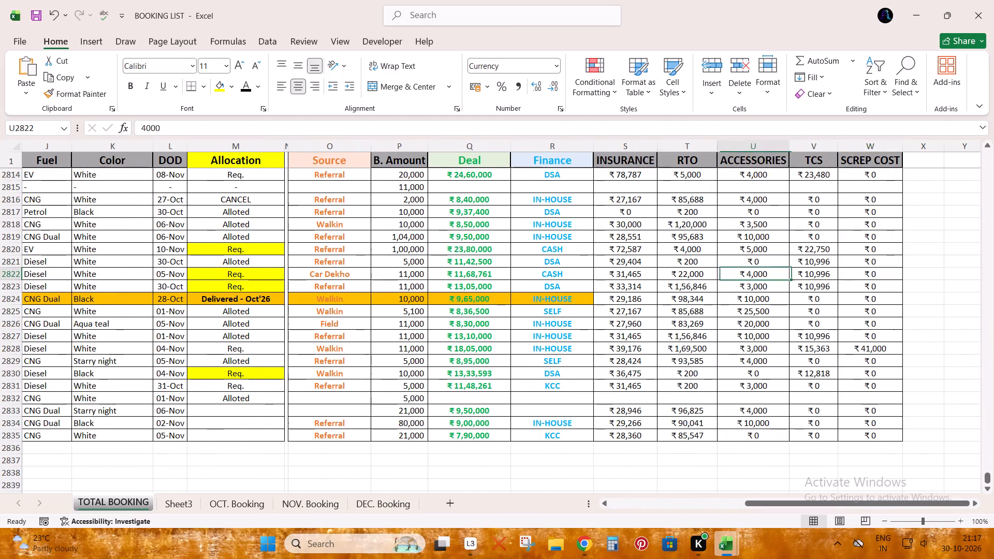
pyautogui.press('Left')
pyautogui.press('Left')
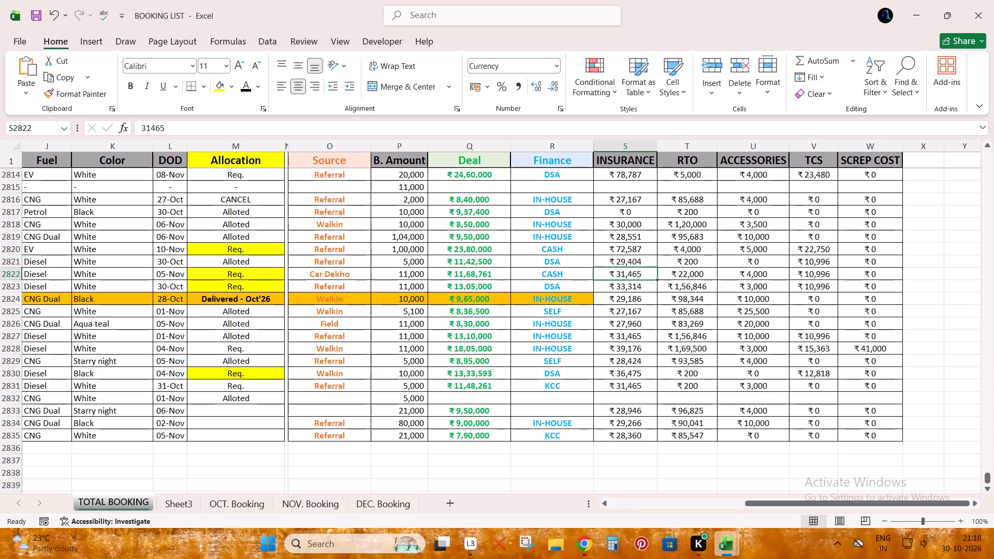
pyautogui.press('Right')
pyautogui.press('Right')
pyautogui.press('Right')
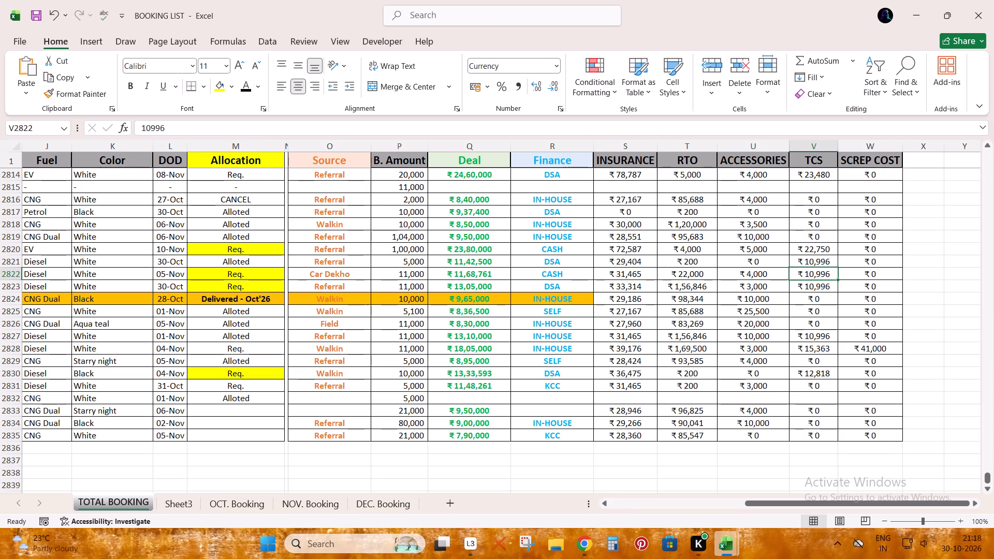
# Recolour the customer name of the booking with Sr. No. 2821 black and save the workbook.
pyautogui.press('Left')
pyautogui.press('Left')
pyautogui.press('Left')
pyautogui.press('Left')
pyautogui.press('Left')
pyautogui.press('Left')
pyautogui.press('Left')
pyautogui.press('Left')
pyautogui.press('Left')
pyautogui.press('Left')
pyautogui.press('Left')
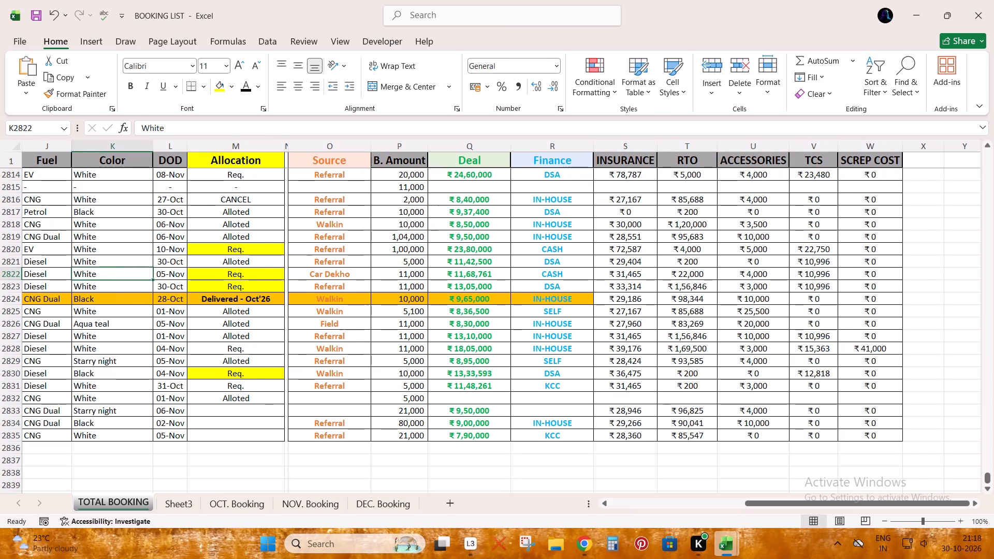
pyautogui.press('Left')
pyautogui.press('Left')
pyautogui.press('Left')
pyautogui.press('Left')
pyautogui.press('Left')
pyautogui.press('Left')
pyautogui.press('Left')
pyautogui.press('Left')
pyautogui.press('Left')
pyautogui.press('Left')
pyautogui.press('Left')
pyautogui.press('Left')
pyautogui.press('Left')
pyautogui.press('Left')
pyautogui.press('Left')
pyautogui.press('Left')
pyautogui.press('Left')
pyautogui.press('Left')
pyautogui.press('Left')
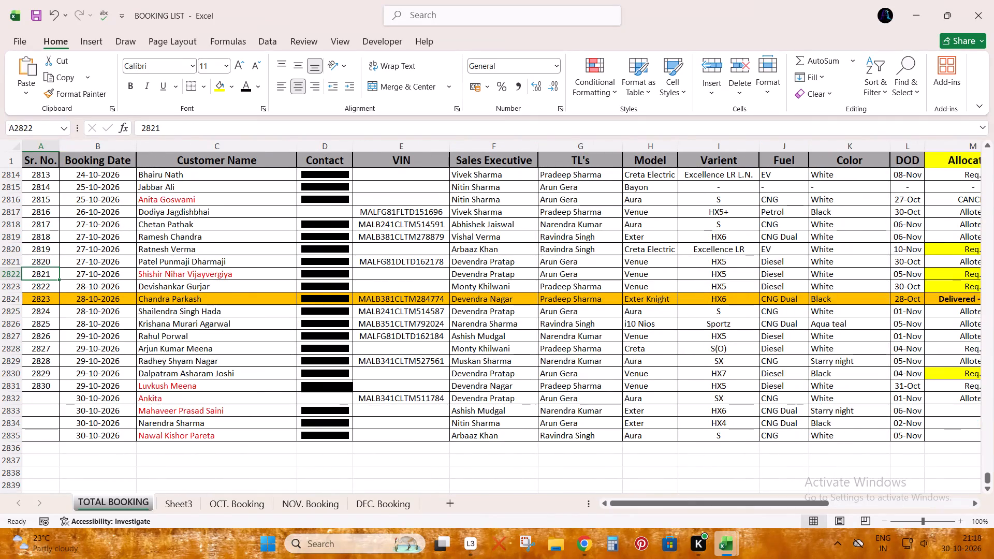
pyautogui.click(170, 272)
pyautogui.click(247, 87)
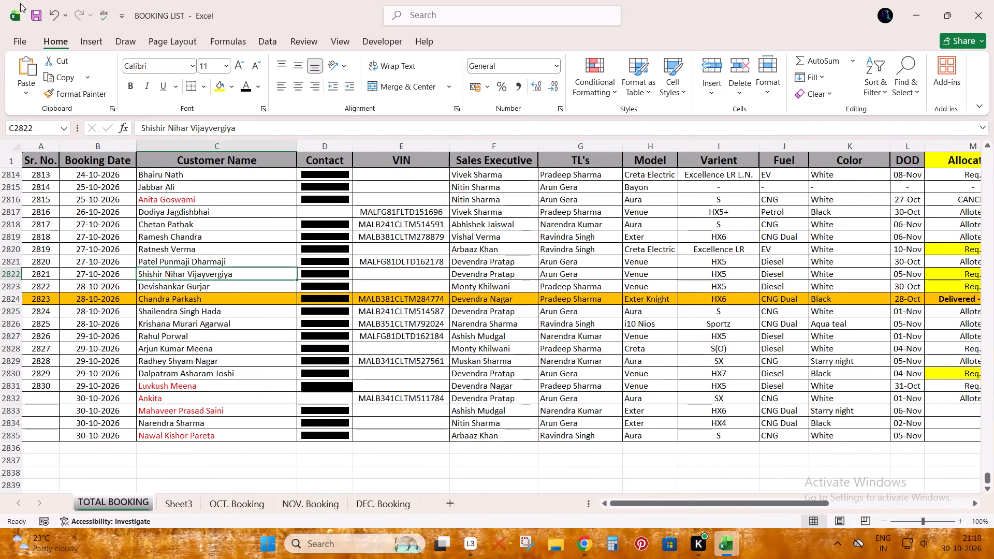
pyautogui.click(35, 19)
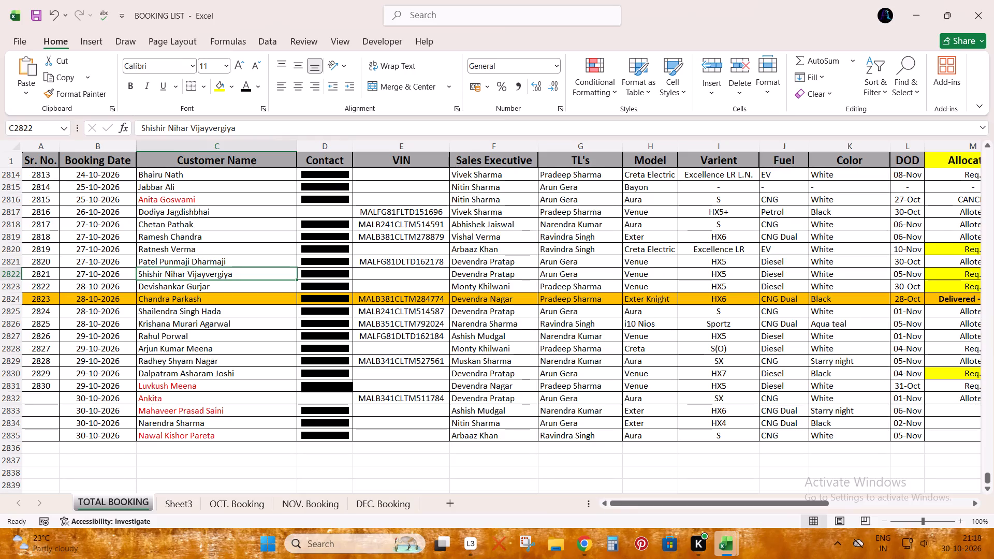
# Check the booking amount, deal and finance type of the booking with Sr. No. 2830.
pyautogui.click(227, 386)
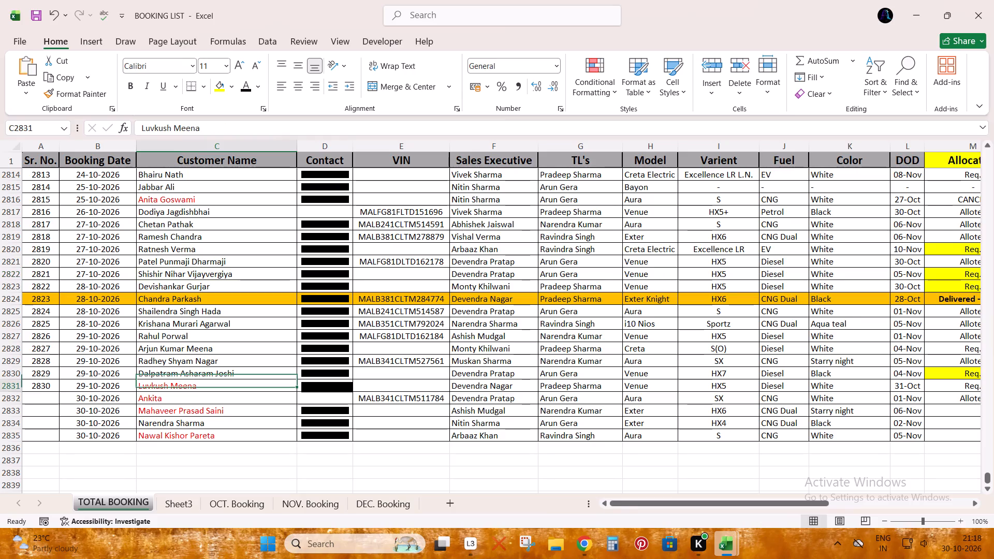
pyautogui.press('Right')
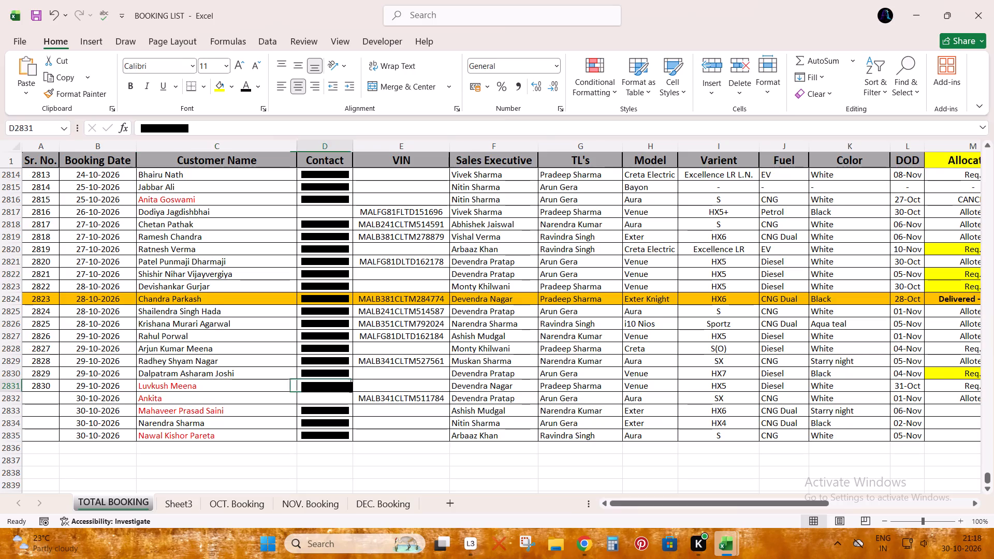
pyautogui.press('Right')
pyautogui.press('Right')
pyautogui.press('Right')
pyautogui.press('Right')
pyautogui.press('Right')
pyautogui.press('Right')
pyautogui.press('Right')
pyautogui.press('Right')
pyautogui.press('Right')
pyautogui.press('Right')
pyautogui.press('Right')
pyautogui.press('Right')
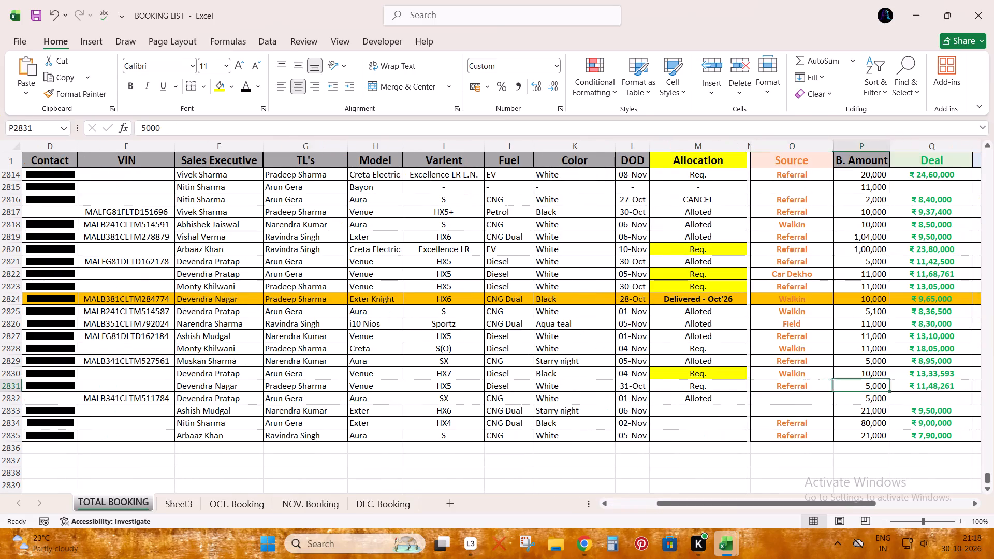
pyautogui.press('Right')
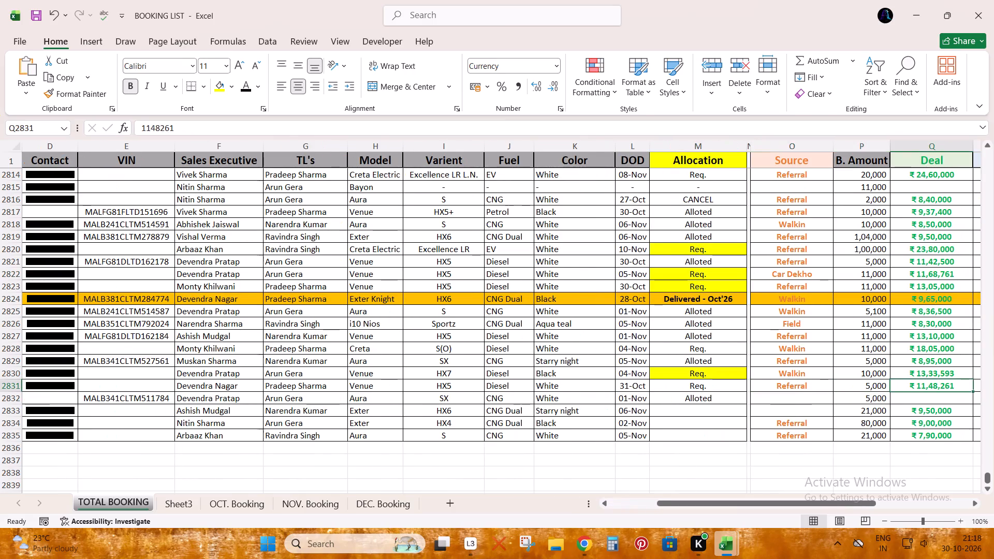
pyautogui.press('Right')
pyautogui.press('Right')
pyautogui.press('Left')
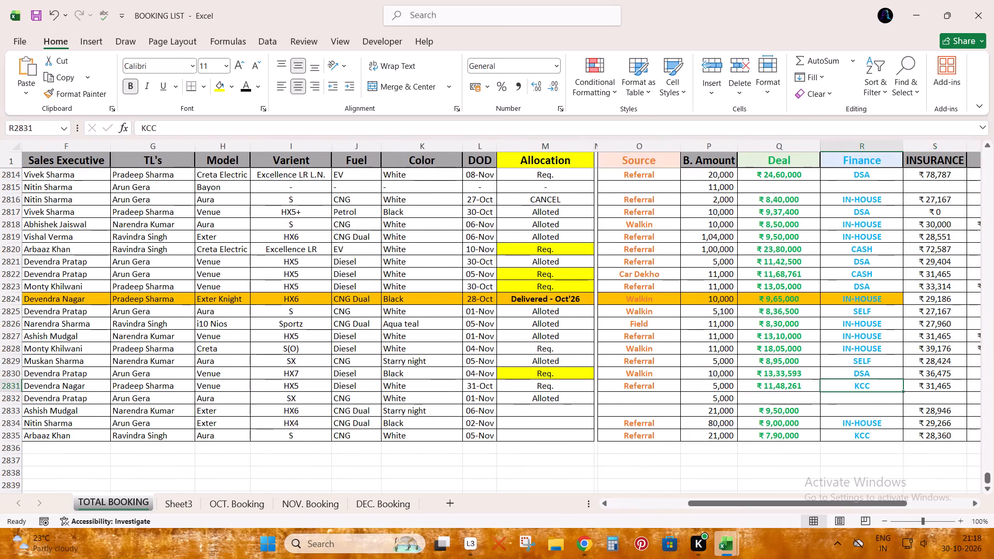
pyautogui.press('Left')
pyautogui.press('Right')
pyautogui.press('Right')
pyautogui.press('Right')
pyautogui.press('Right')
pyautogui.press('Right')
pyautogui.press('Right')
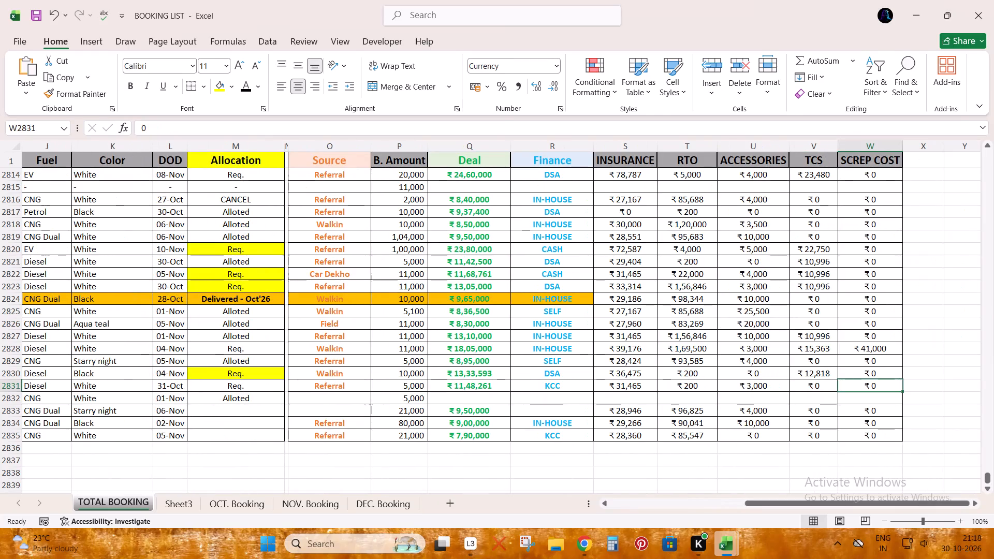
pyautogui.press('Left')
pyautogui.press('Left')
pyautogui.press('Left')
pyautogui.press('Left')
pyautogui.press('Left')
pyautogui.press('Left')
pyautogui.press('Left')
pyautogui.press('Left')
pyautogui.press('Left')
pyautogui.press('Left')
pyautogui.press('Left')
pyautogui.press('Left')
pyautogui.press('Left')
pyautogui.press('Left')
pyautogui.press('Left')
pyautogui.press('Left')
pyautogui.press('Left')
pyautogui.press('Left')
pyautogui.press('Left')
pyautogui.press('Left')
pyautogui.press('Right')
pyautogui.press('Right')
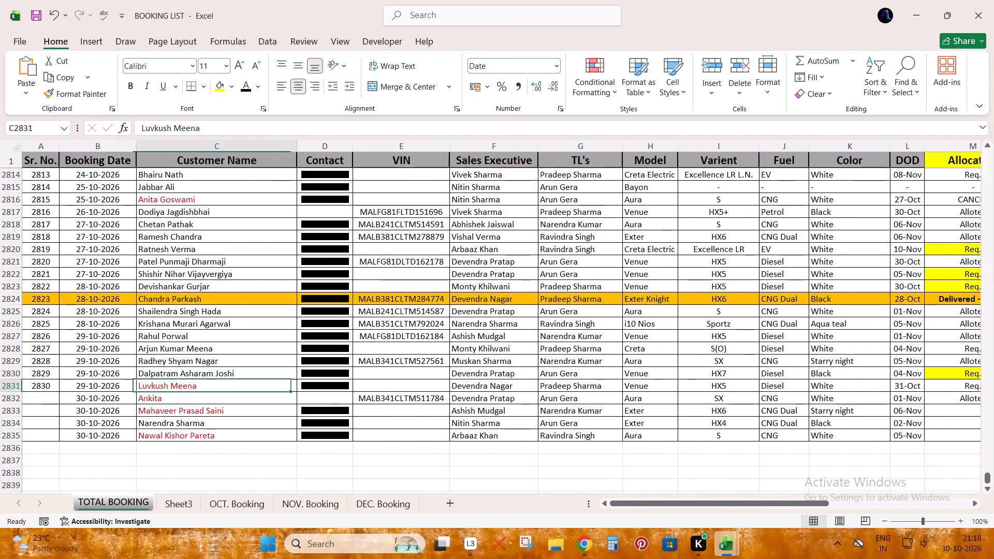
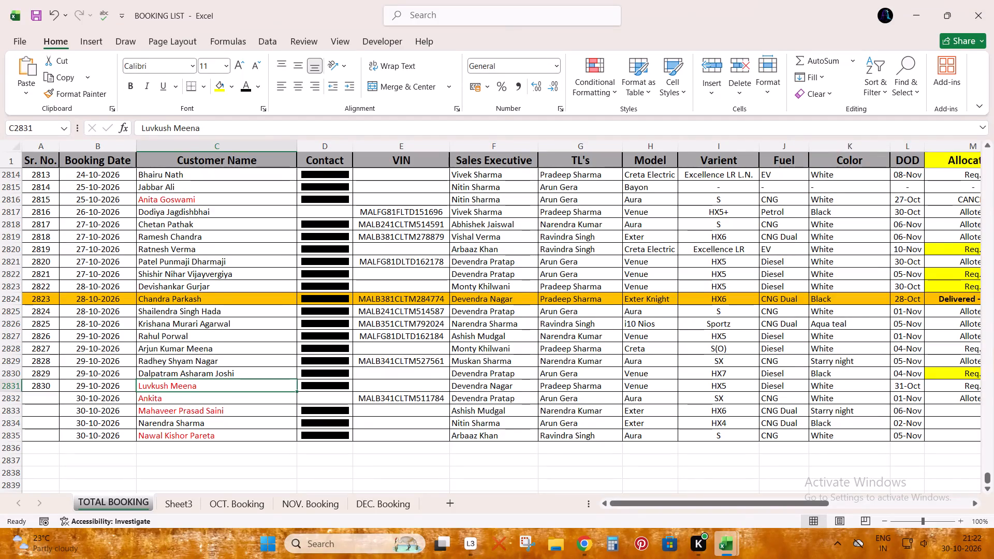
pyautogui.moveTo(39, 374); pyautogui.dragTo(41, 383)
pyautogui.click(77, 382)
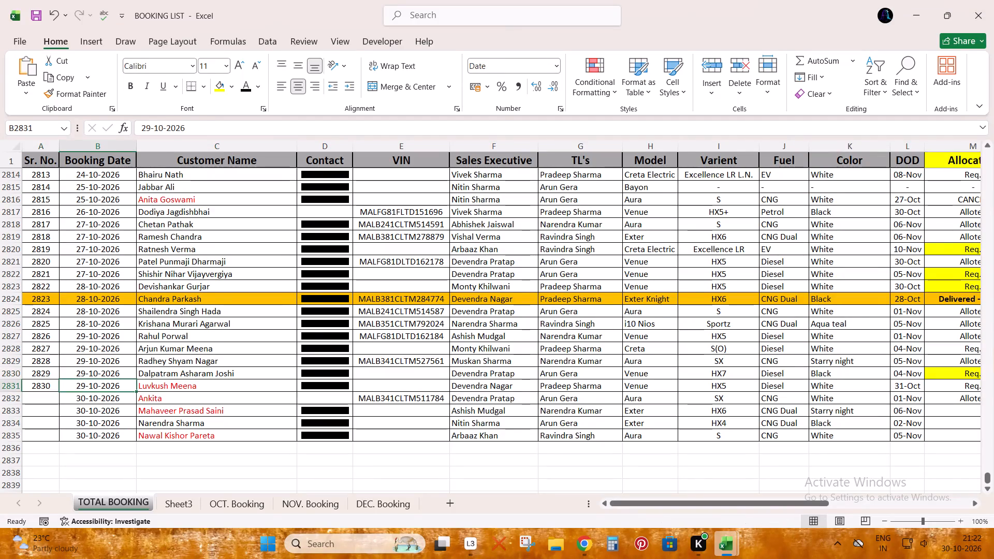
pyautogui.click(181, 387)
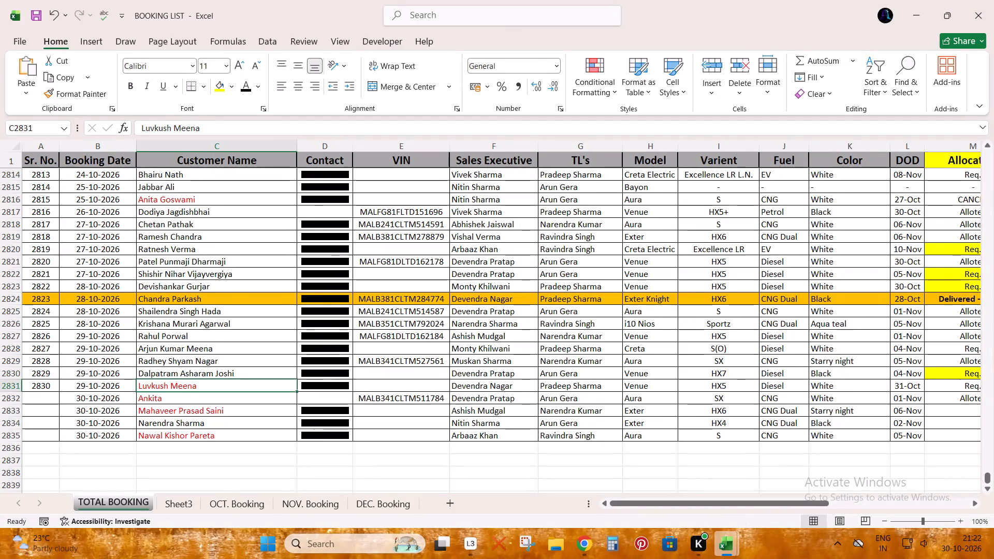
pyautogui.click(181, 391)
# Check the source, booking amount, deal, finance type and insurance of the booking in row 2833 and return to its customer name.
pyautogui.click(195, 410)
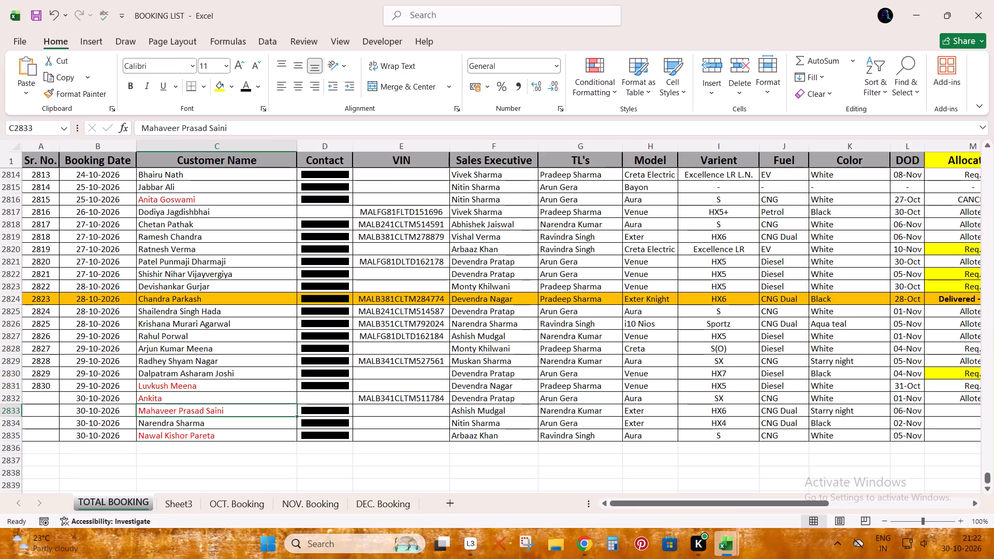
pyautogui.press('Right')
pyautogui.press('Right')
pyautogui.press('Right')
pyautogui.press('Right')
pyautogui.press('Right')
pyautogui.press('Right')
pyautogui.press('Right')
pyautogui.press('Right')
pyautogui.press('Right')
pyautogui.press('Right')
pyautogui.press('Right')
pyautogui.press('Right')
pyautogui.press('Right')
pyautogui.press('Right')
pyautogui.press('Right')
pyautogui.press('Right')
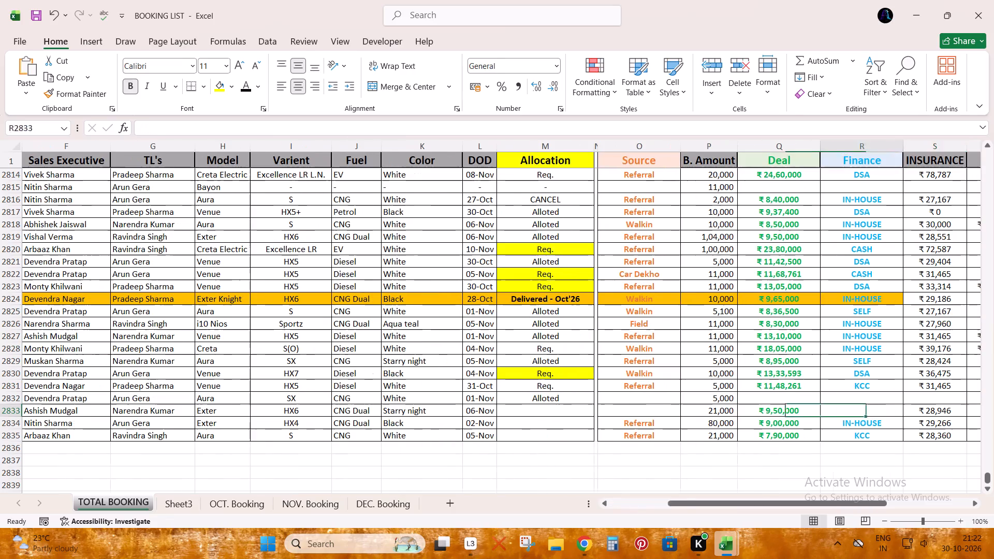
pyautogui.press('Left')
pyautogui.press('Left')
pyautogui.press('Left')
pyautogui.press('Left')
pyautogui.press('Left')
pyautogui.press('Left')
pyautogui.press('Left')
pyautogui.press('Left')
pyautogui.press('Left')
pyautogui.press('Left')
pyautogui.press('Left')
pyautogui.press('Left')
pyautogui.press('Left')
pyautogui.press('Left')
pyautogui.press('Left')
pyautogui.press('Left')
pyautogui.press('Left')
pyautogui.press('Left')
pyautogui.press('Left')
pyautogui.press('Left')
pyautogui.press('Left')
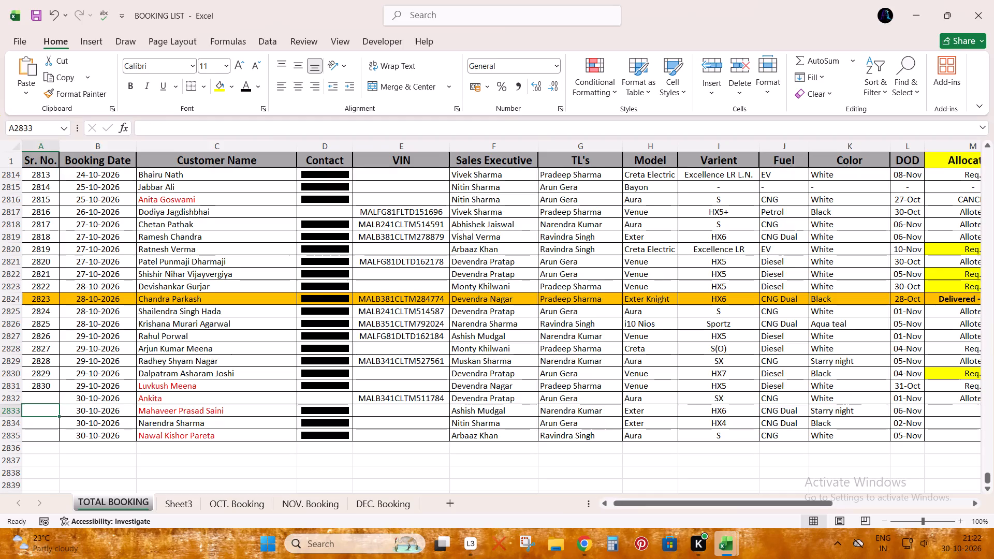
pyautogui.press('Right')
pyautogui.press('Right')
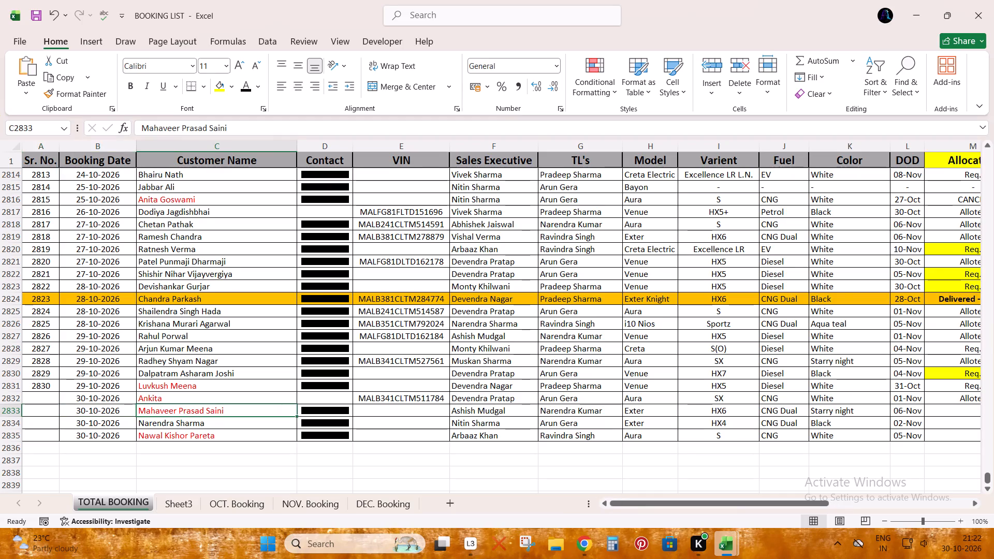
# Go to the last booking in row 2835, check its contact and customer name, and save the workbook.
pyautogui.press('Down')
pyautogui.press('Down')
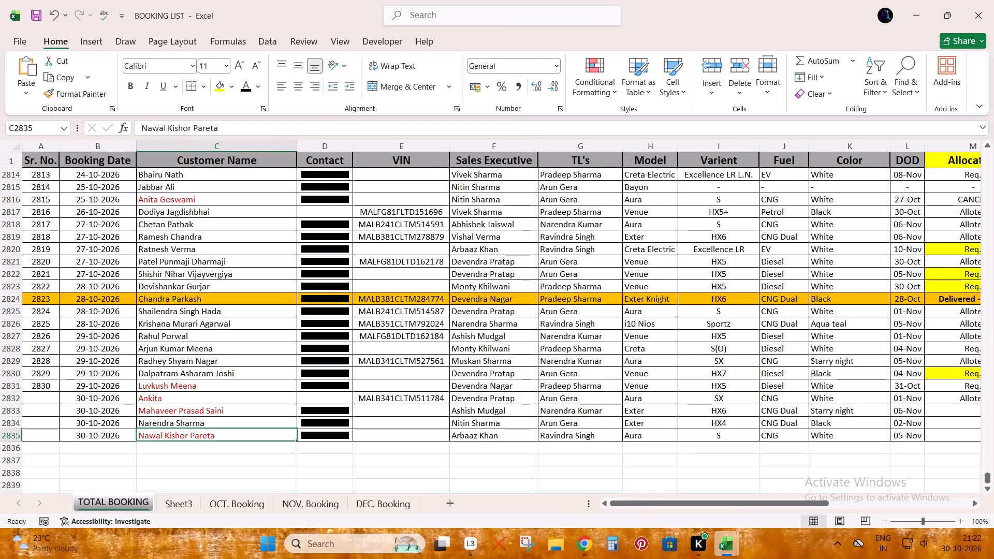
pyautogui.press('Right')
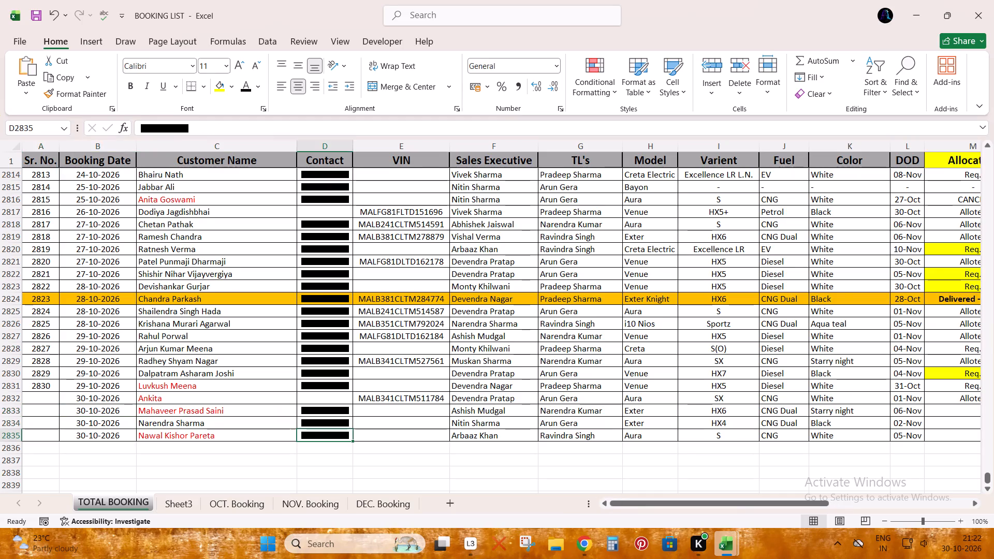
pyautogui.press('Left')
pyautogui.click(41, 18)
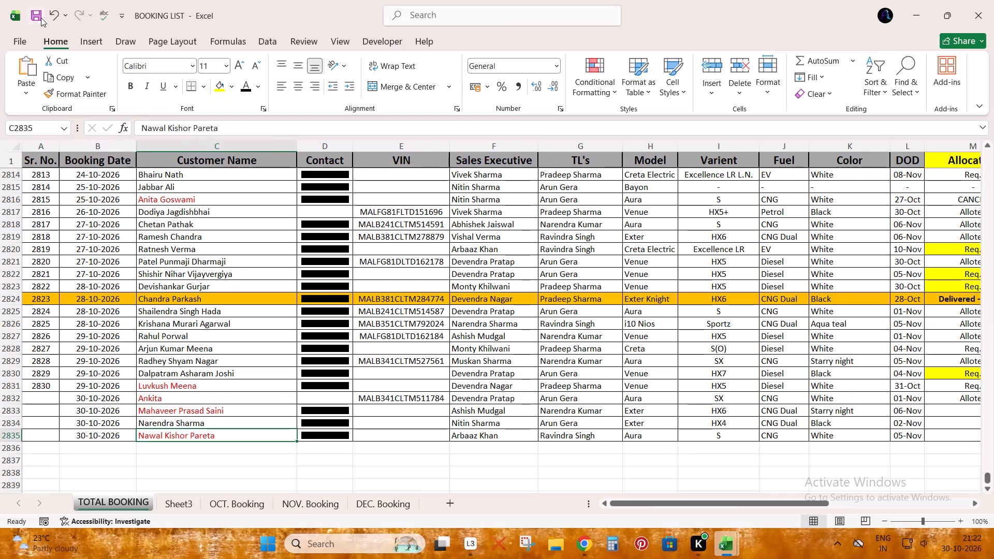
# Bring up the open Excel workbooks to switch between the booking list and the allocation stock sheet.
pyautogui.click(738, 546)
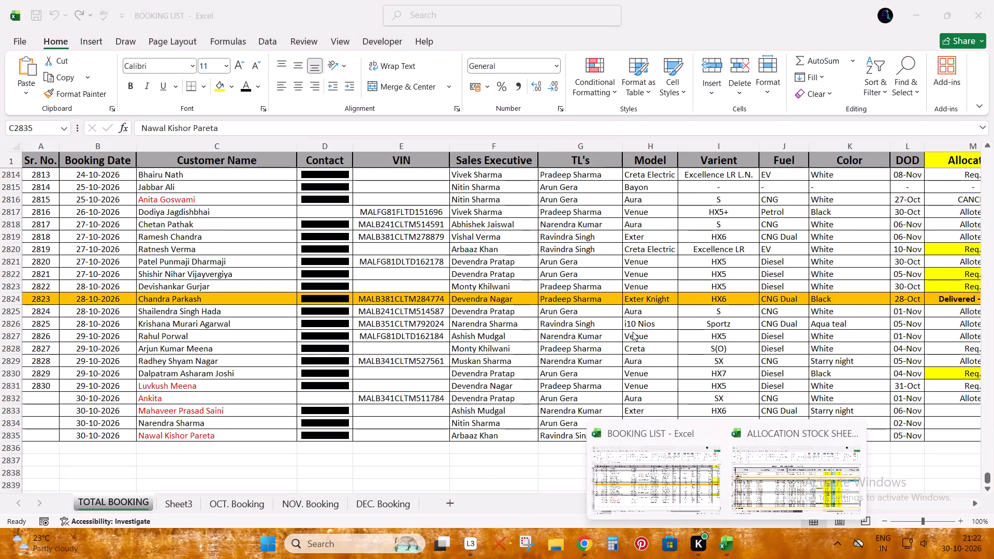
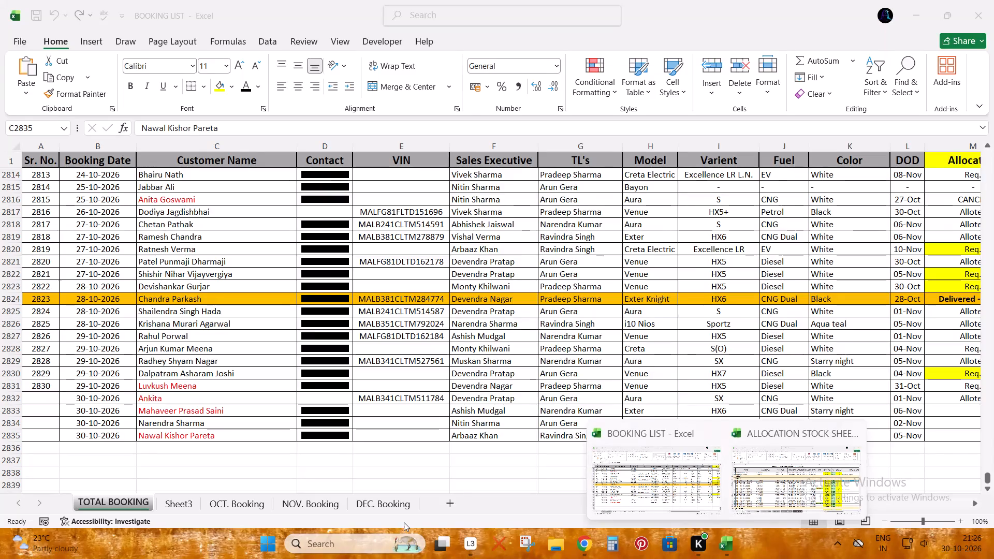
# Select the booking in row 2833 and check the Exter stock in the ALLOCATION STOCK SHEET workbook, returning to its header row.
pyautogui.click(222, 406)
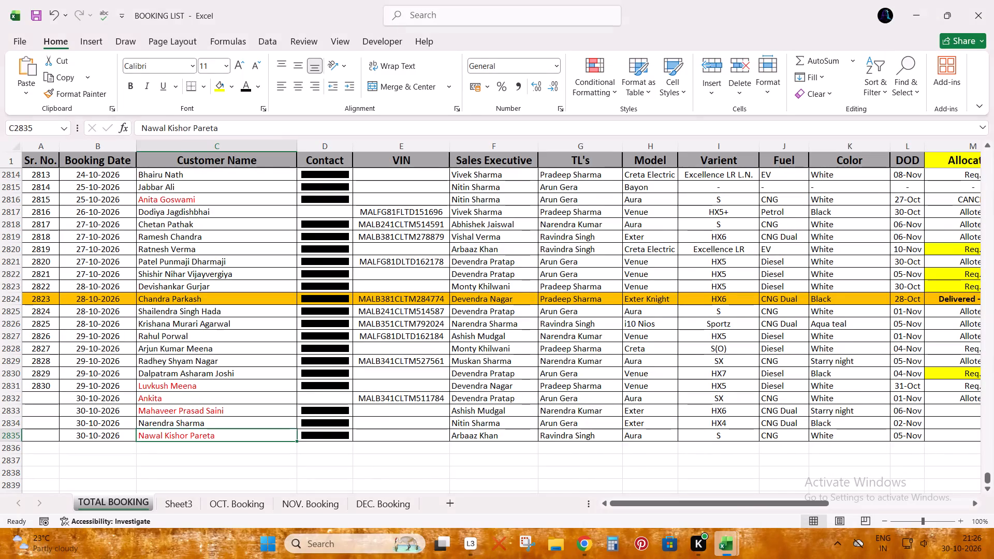
pyautogui.click(232, 411)
pyautogui.hotkey('shift', 'space')
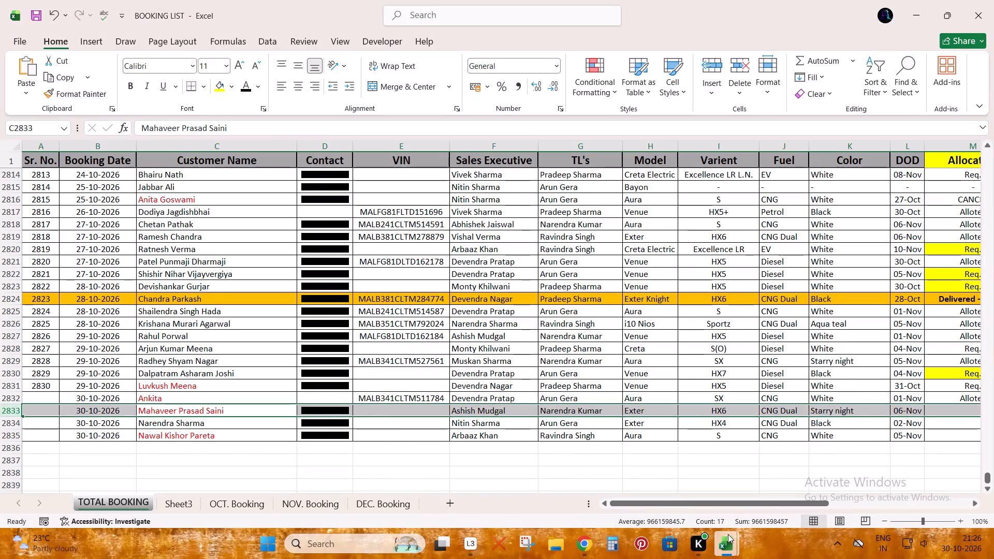
pyautogui.click(750, 489)
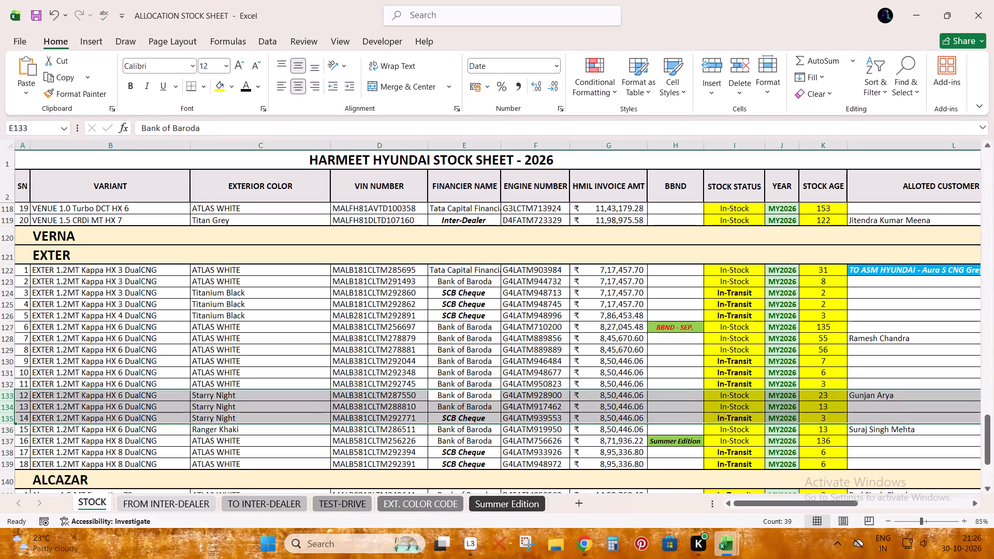
pyautogui.click(315, 175)
pyautogui.hotkey('ctrl', 'Left')
pyautogui.press('Down')
pyautogui.press('Up')
# Switch back to the BOOKING LIST workbook and save it.
pyautogui.hotkey('alt', 'Tab')
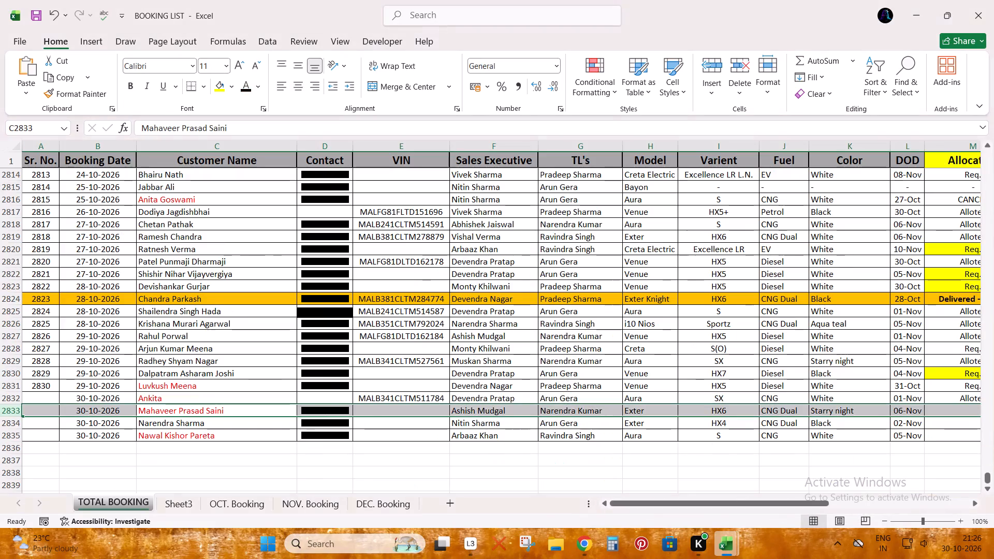
pyautogui.click(40, 18)
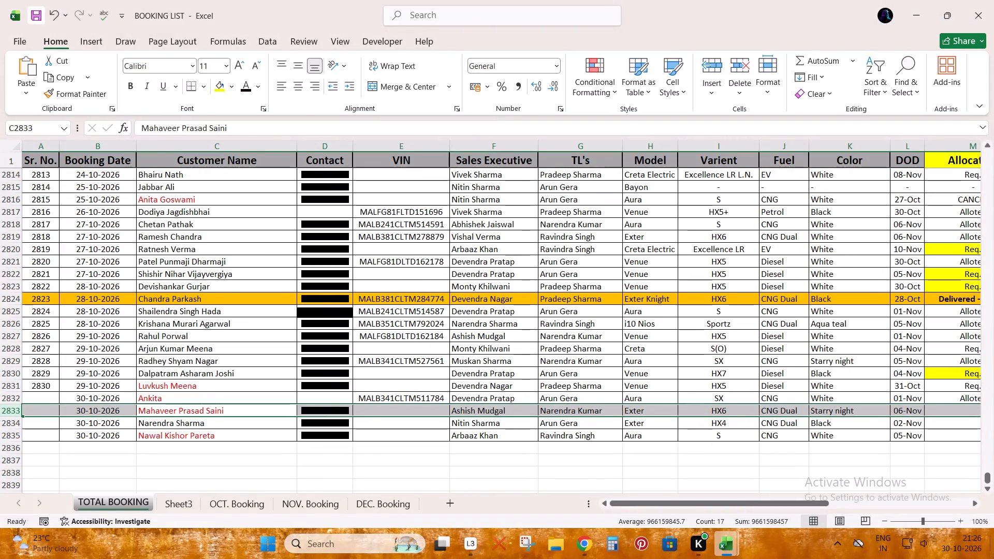
# Open the Book - Copy - Copy workbook from the desktop and bring its window to the front.
pyautogui.click(993, 558)
pyautogui.doubleClick(227, 280)
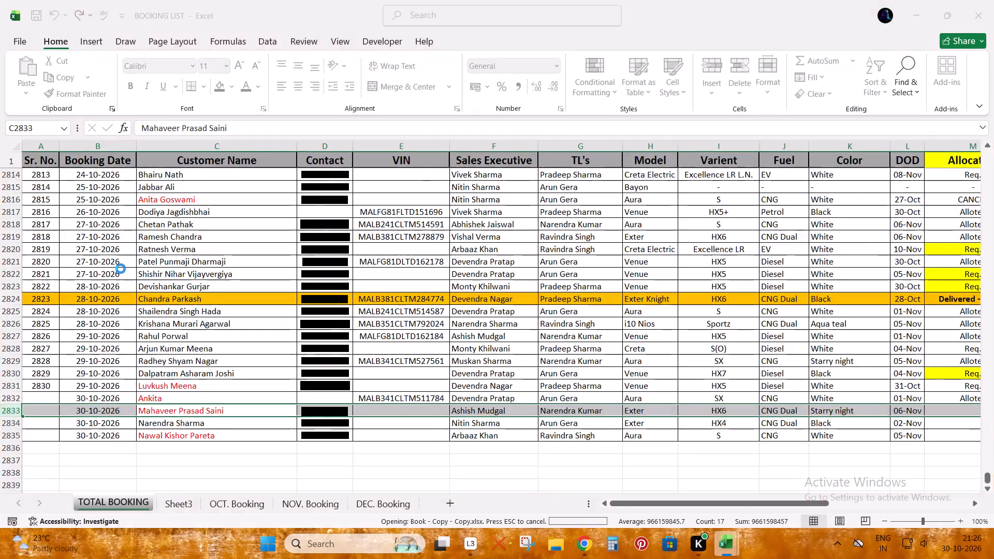
pyautogui.click(121, 269)
pyautogui.click(993, 558)
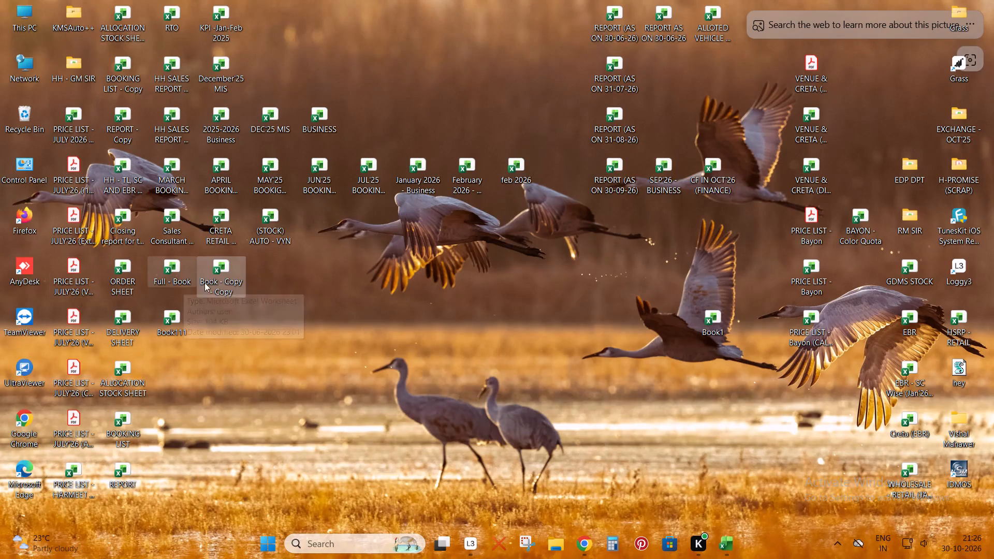
pyautogui.click(727, 540)
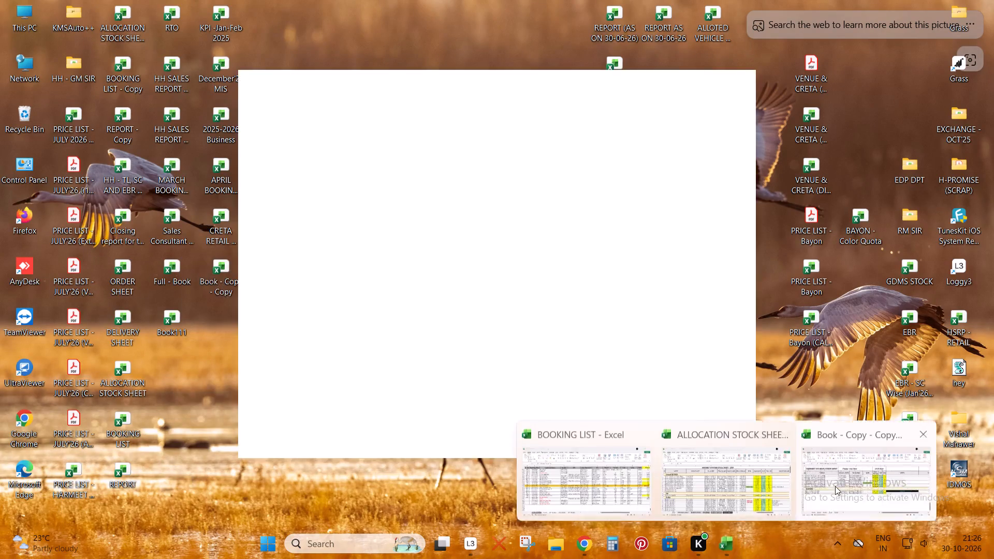
pyautogui.click(838, 483)
# Close the Book - Copy - Copy workbook.
pyautogui.click(993, 0)
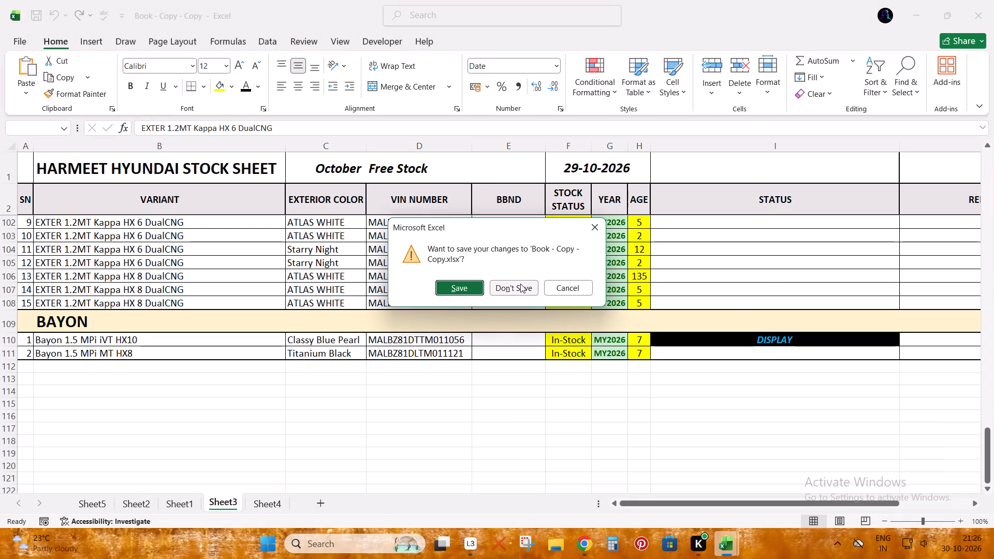